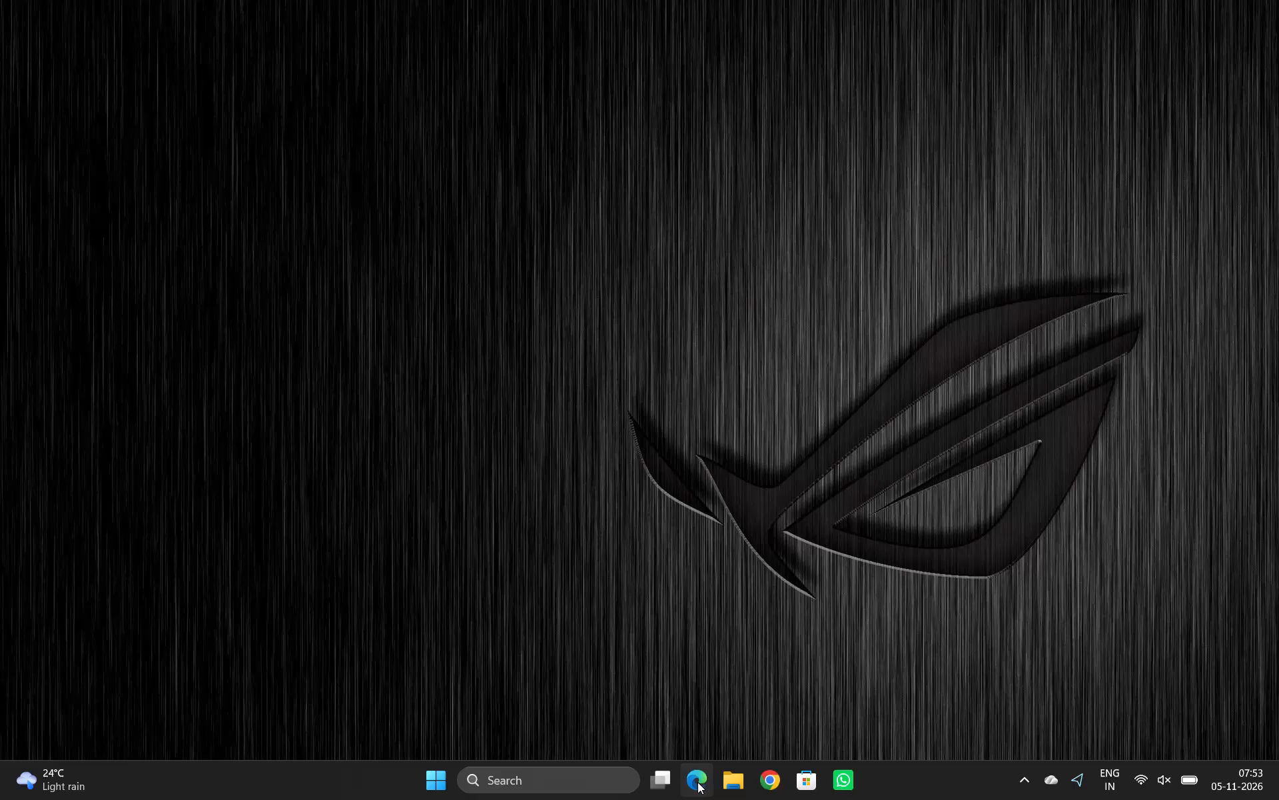
left_click(697, 782)
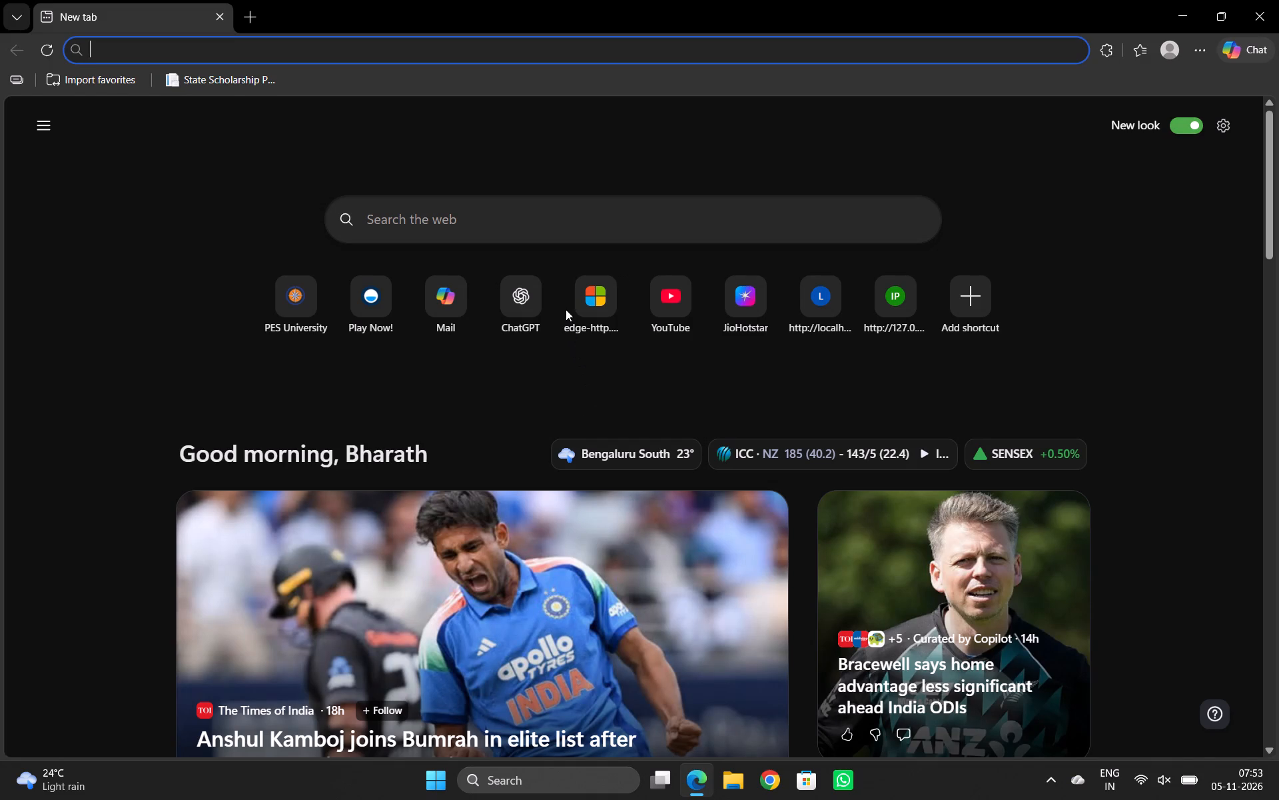
left_click(552, 261)
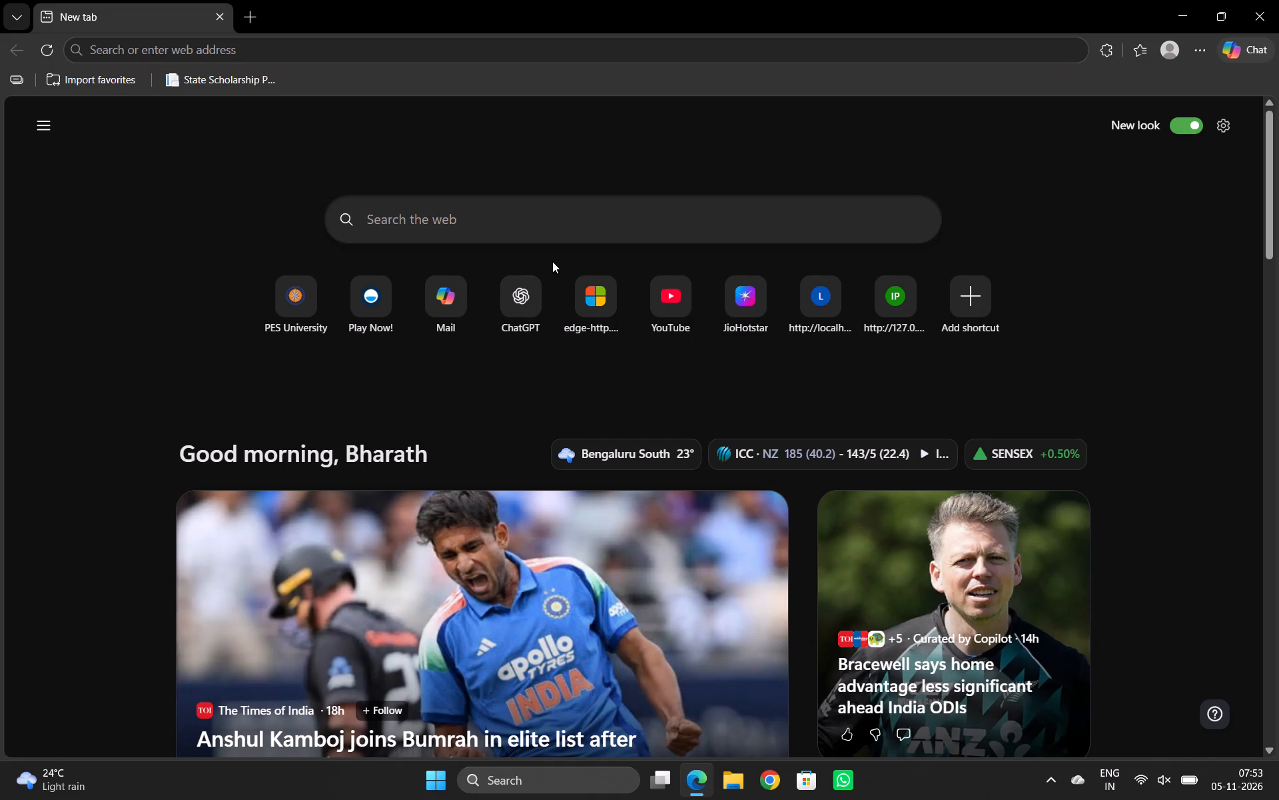
left_click(526, 201)
key("ctrl+v")
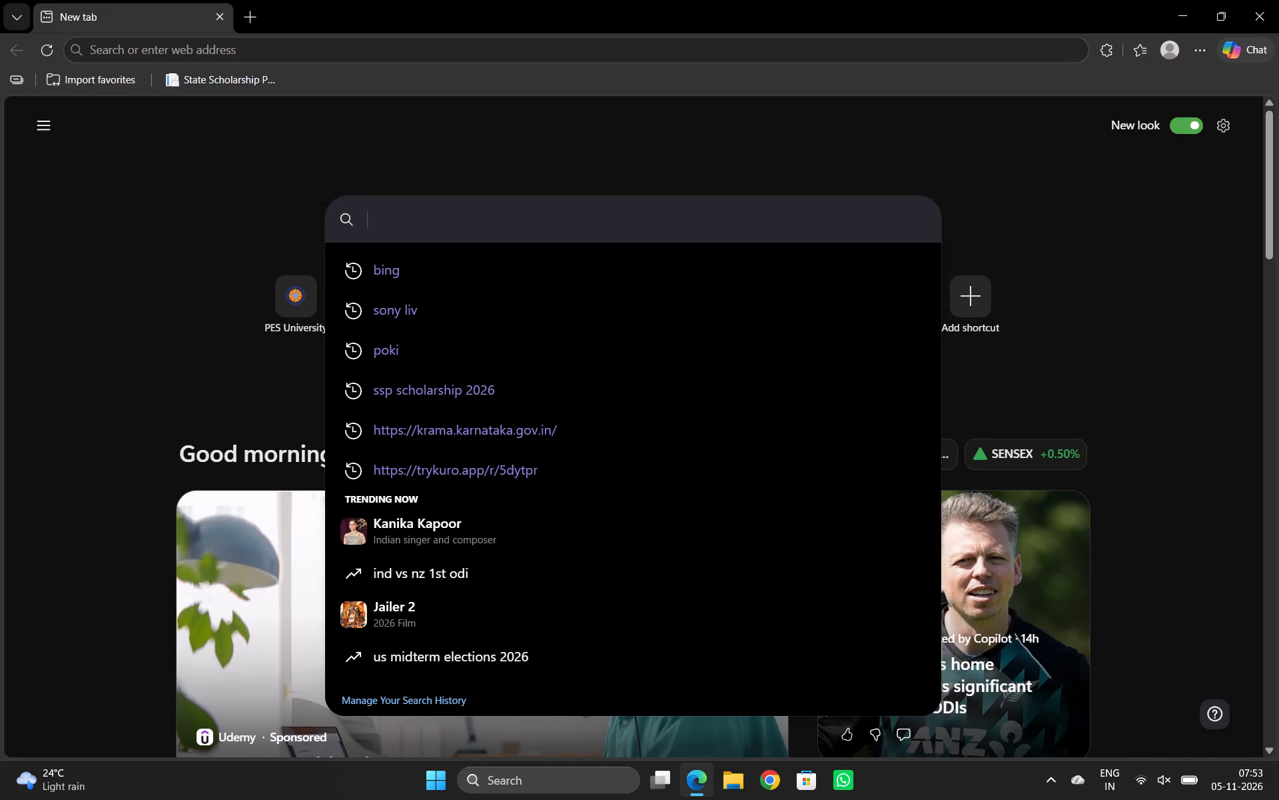
key("ctrl+v")
key("ctrl+v")
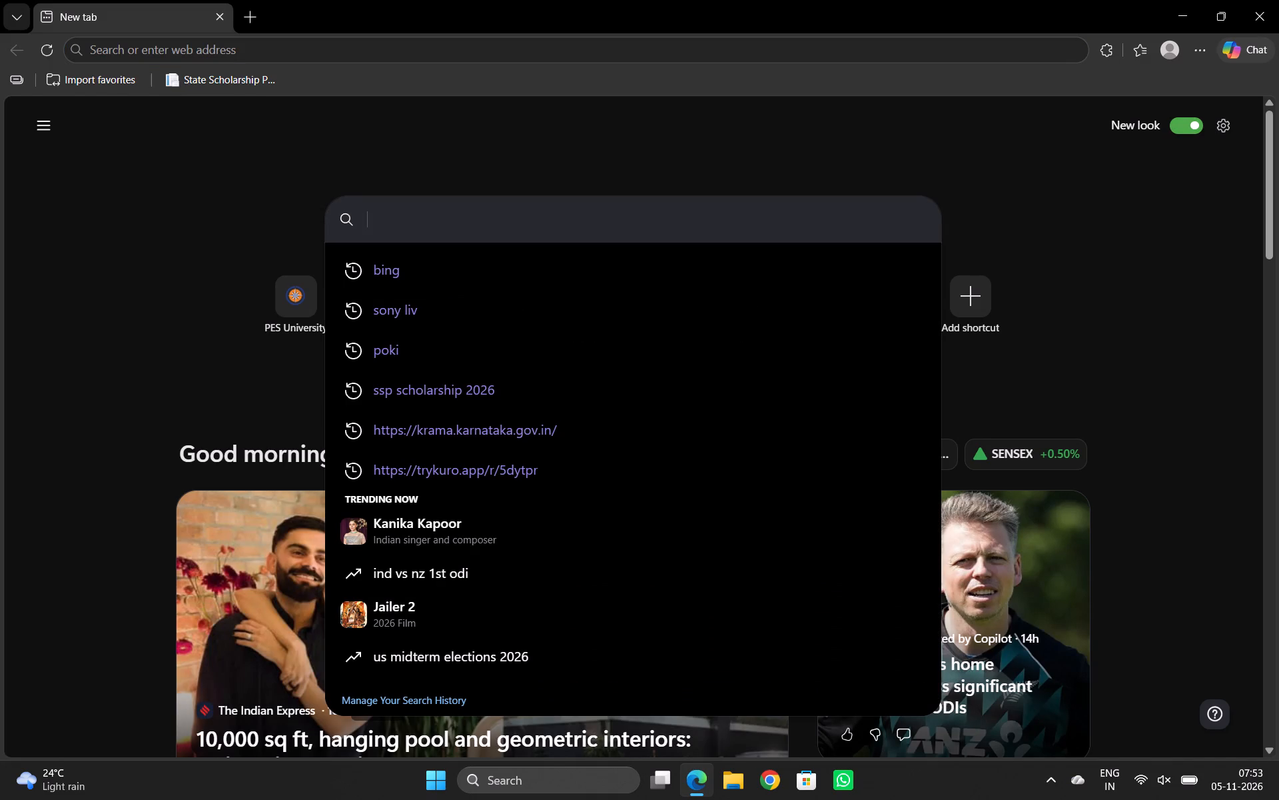
left_click(490, 439)
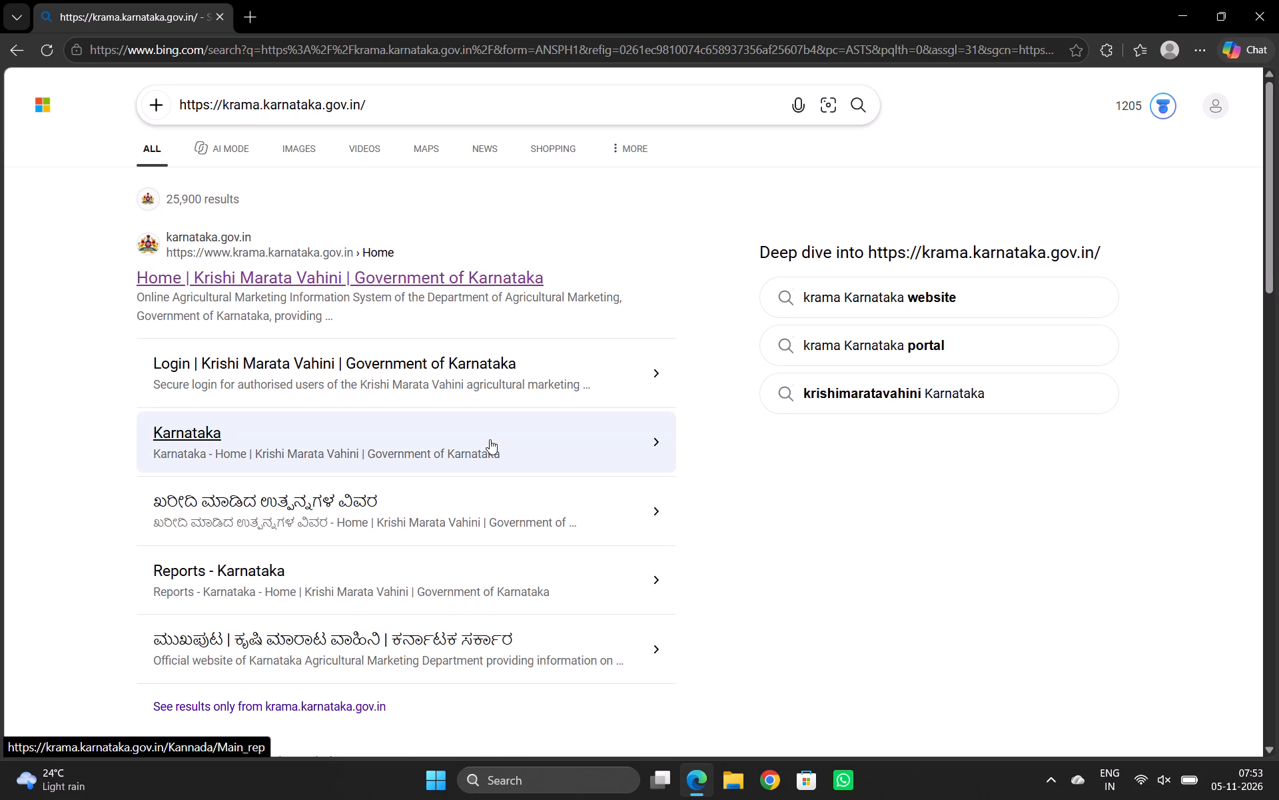
left_click(230, 268)
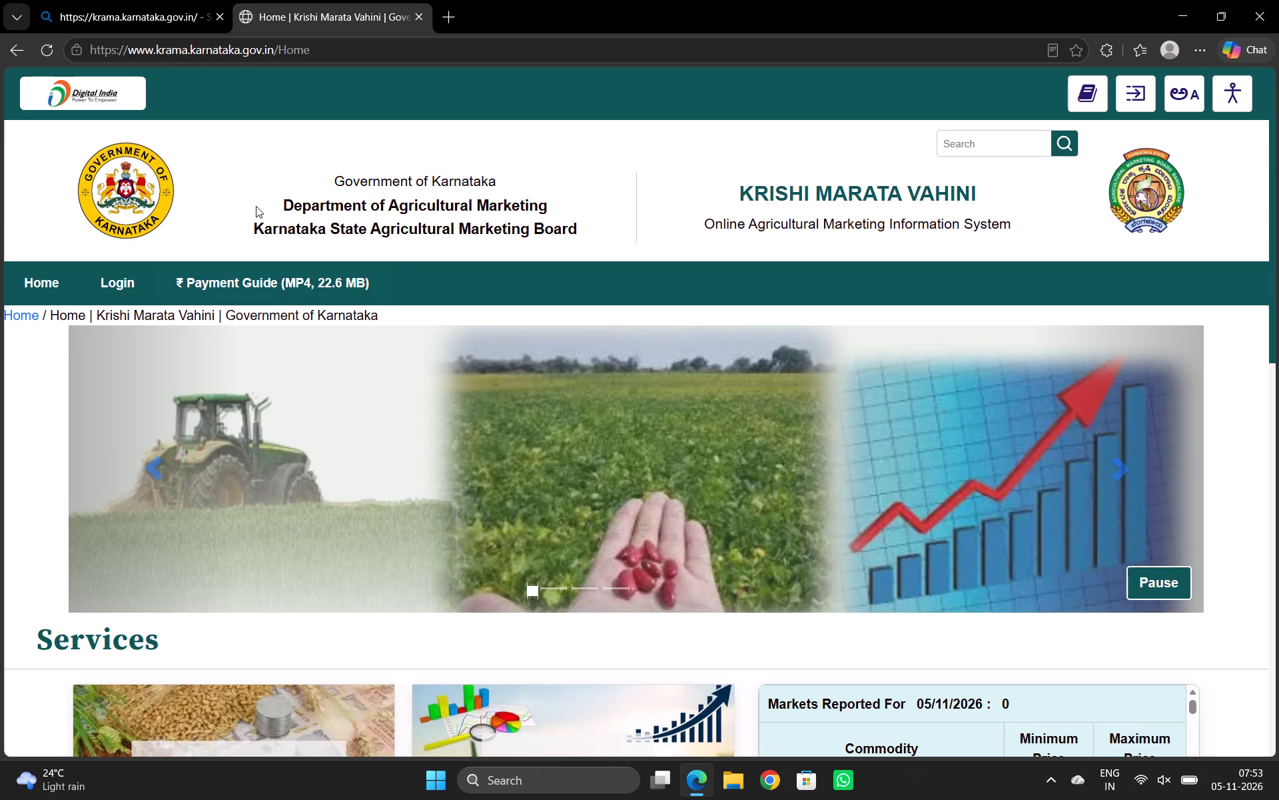
Open Price Reports from the Services section of the Krishi Marata Vahini home page.
scroll(354, 299, "down", 7)
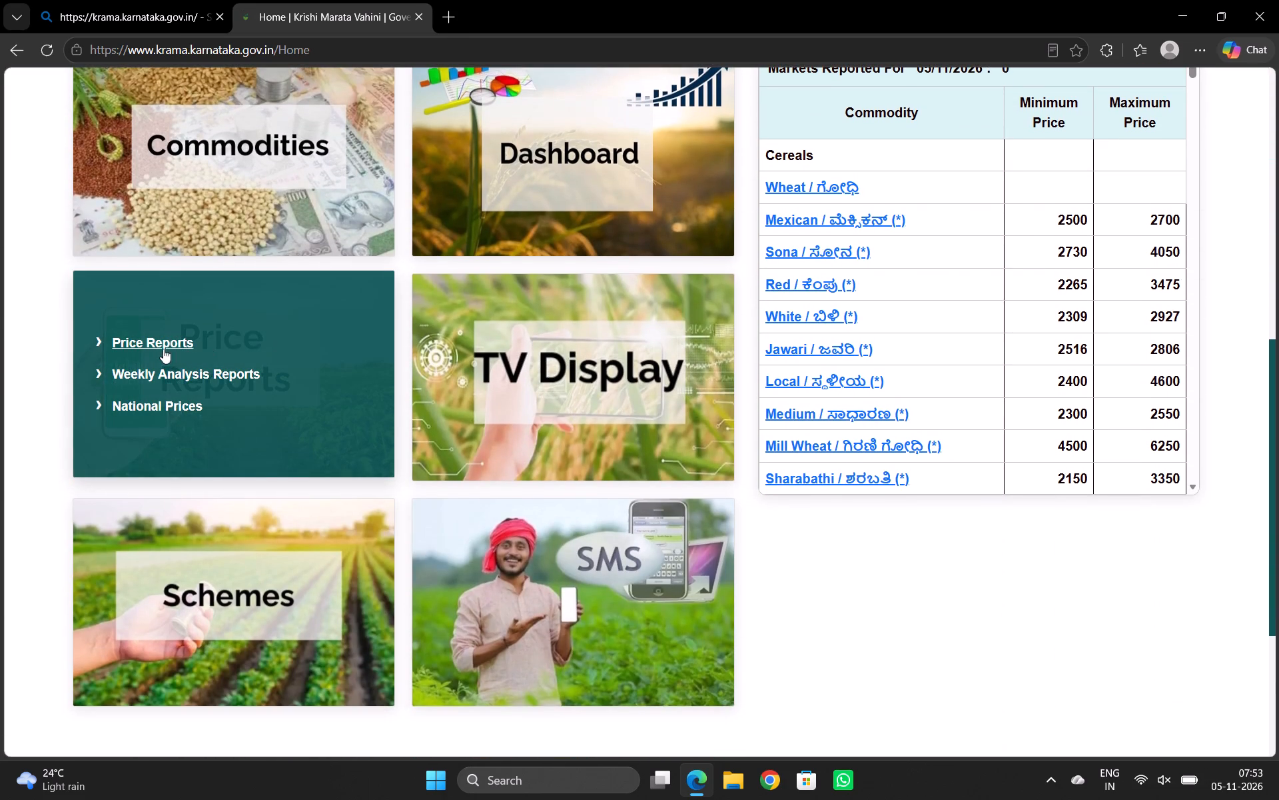
left_click(162, 342)
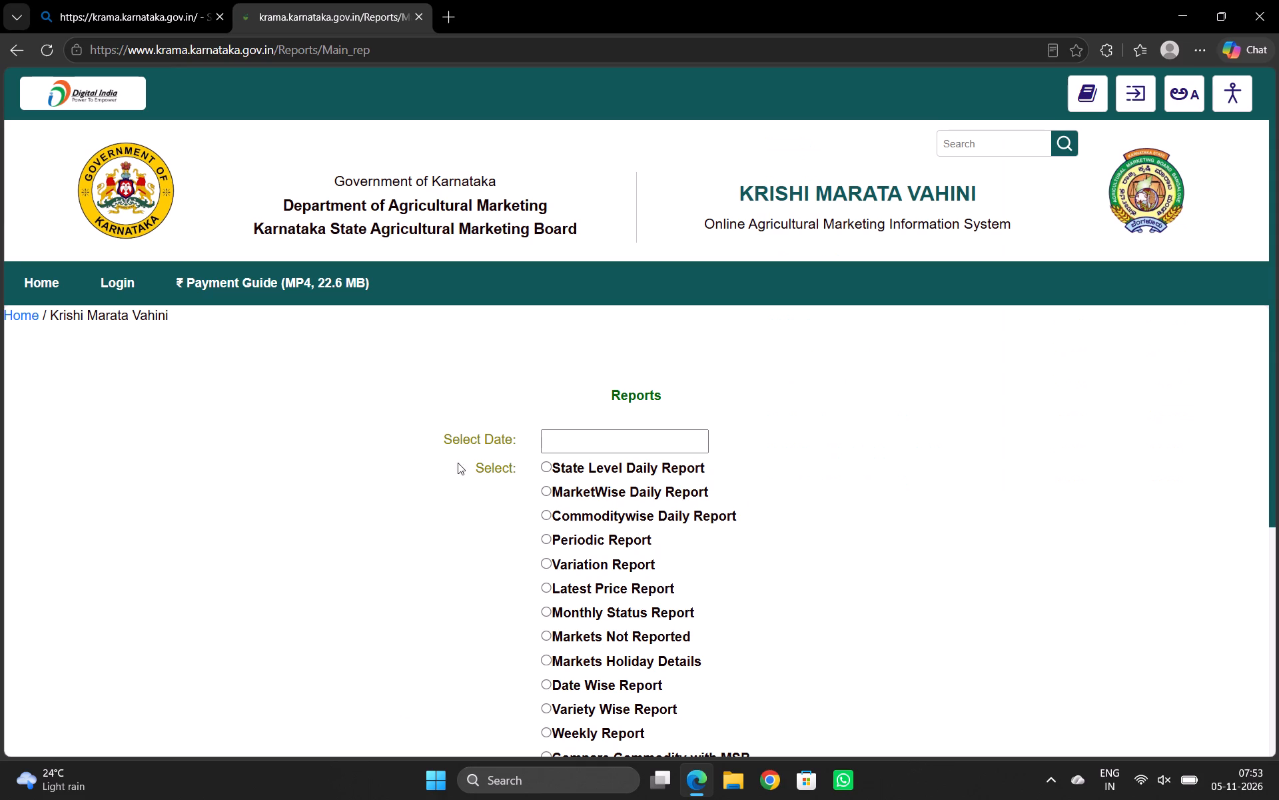
Open Windows search to look for another application.
left_click(592, 775)
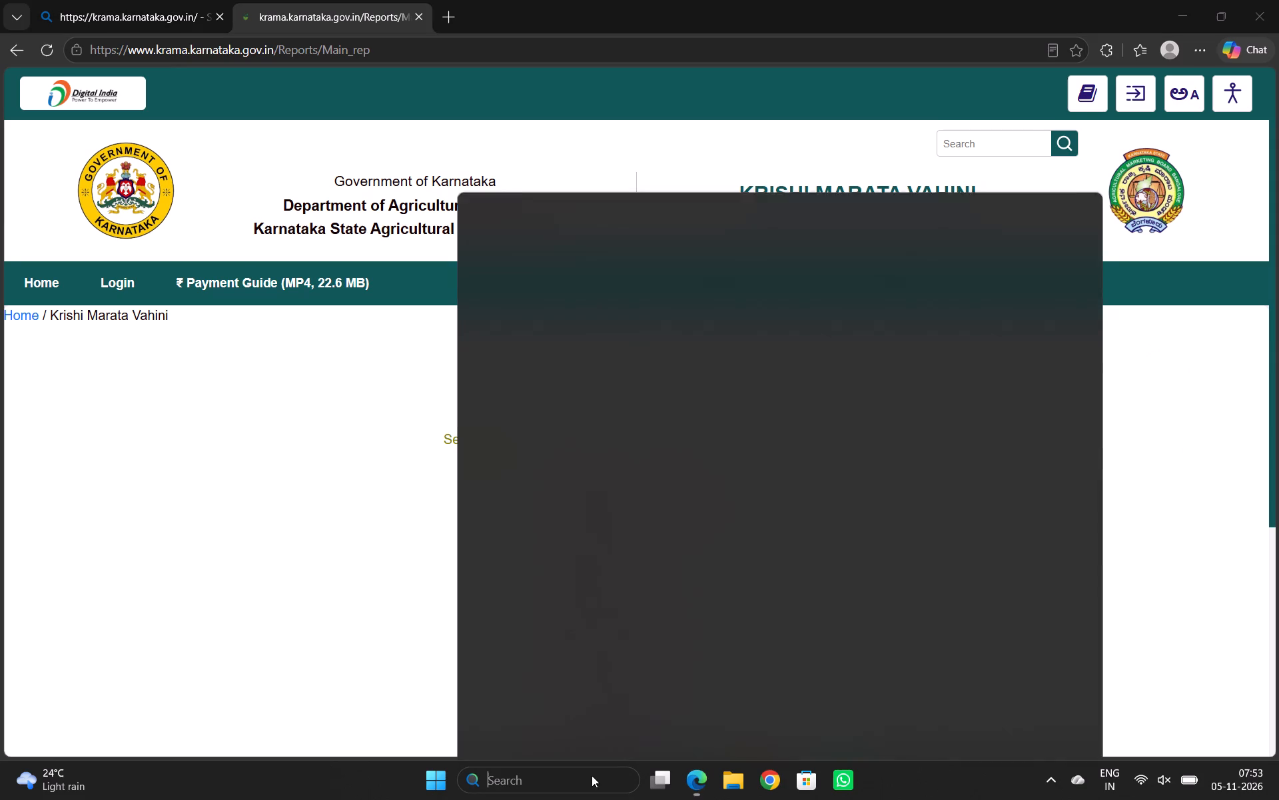
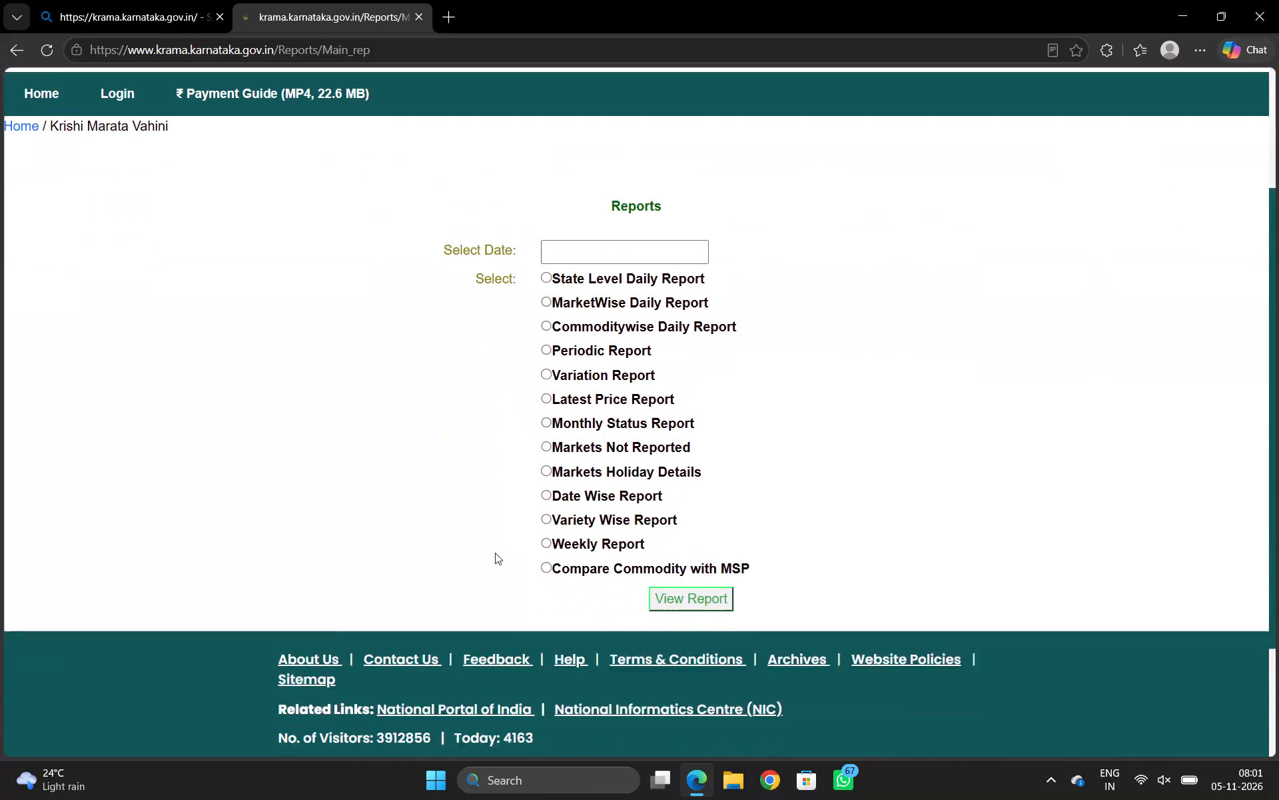
Open the Date Wise Report form from the Reports page, with the date set to 04/11/2026.
left_click(546, 444)
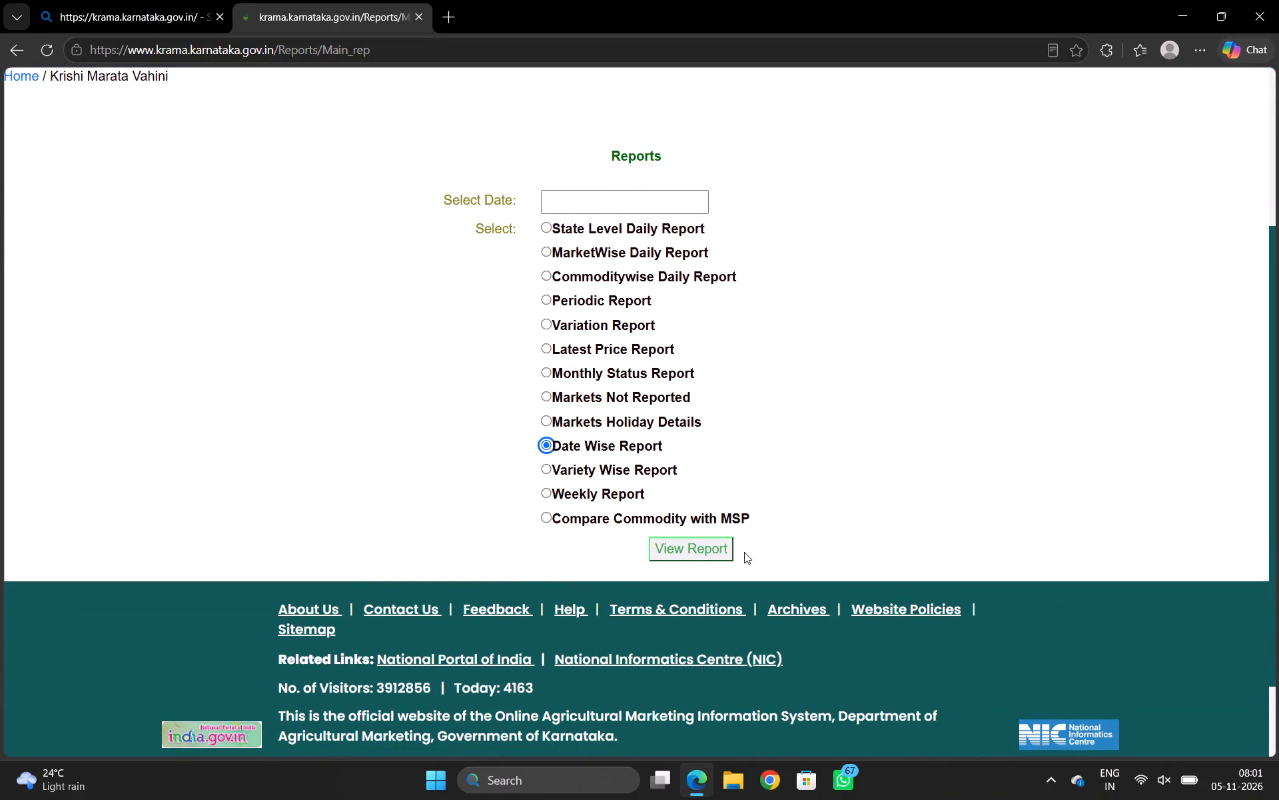
left_click(697, 545)
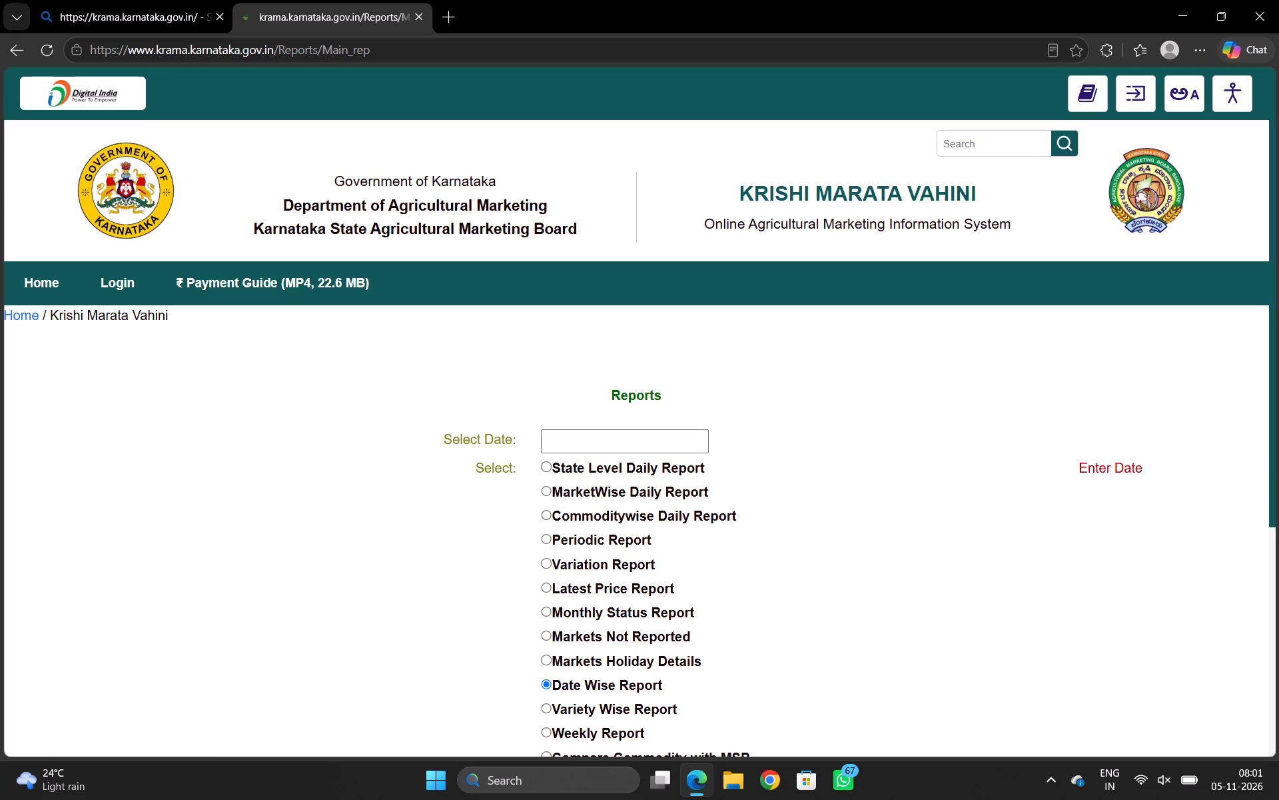
left_click(606, 450)
left_click(620, 547)
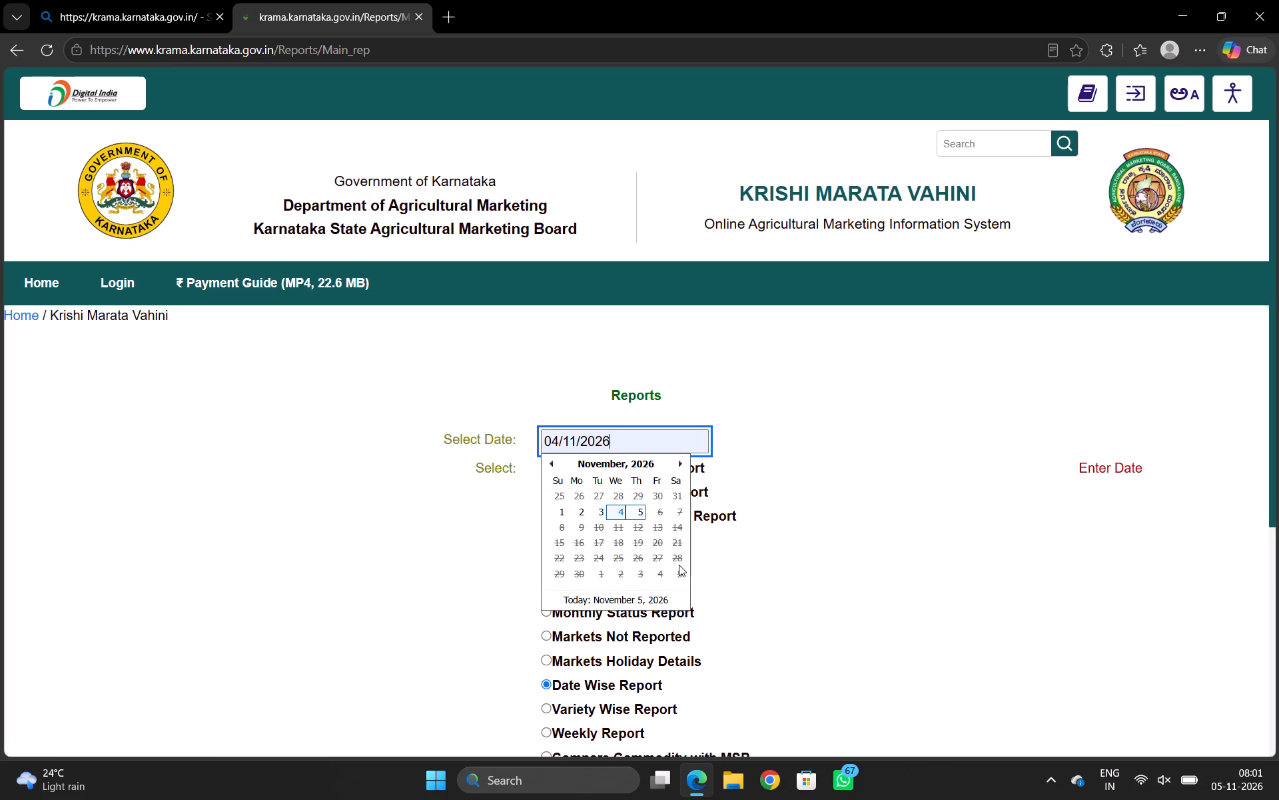
scroll(758, 552, "down", 2)
left_click(701, 587)
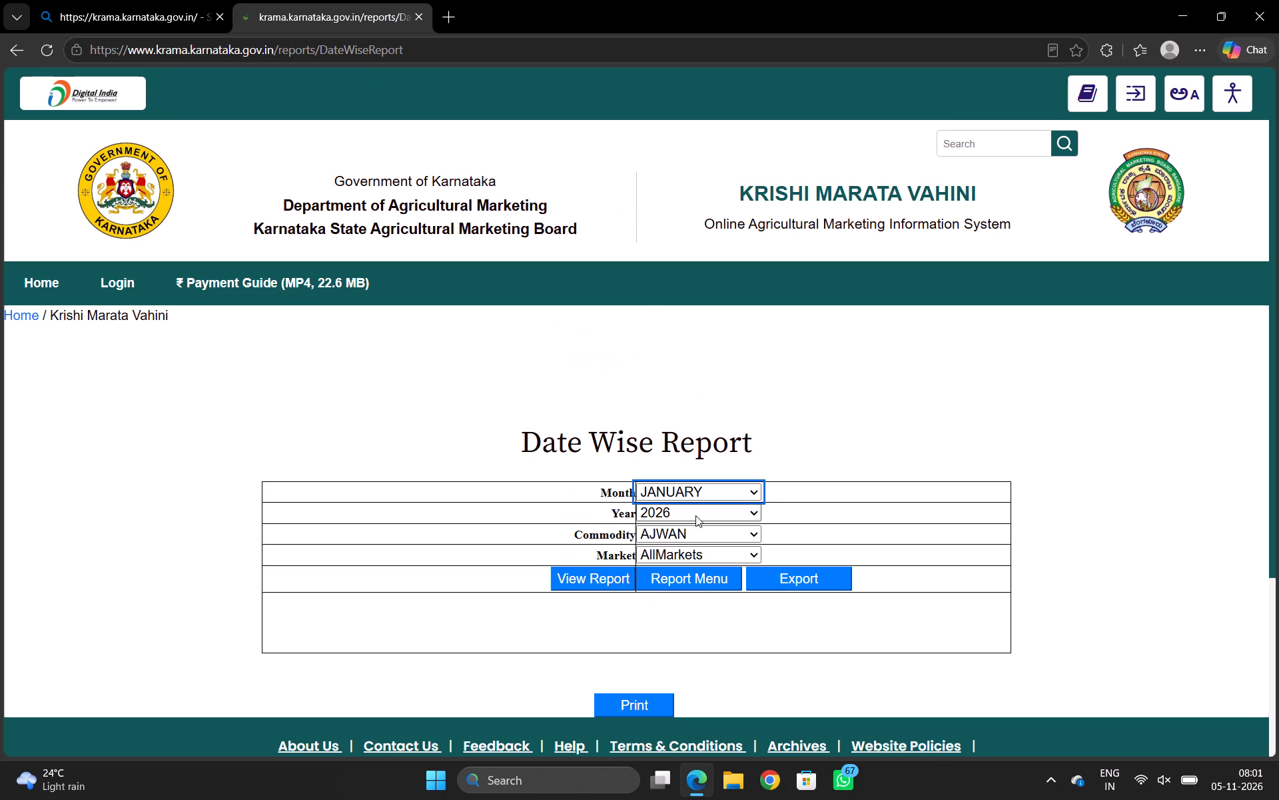
Check the browser's list of previously downloaded report files.
left_click(693, 495)
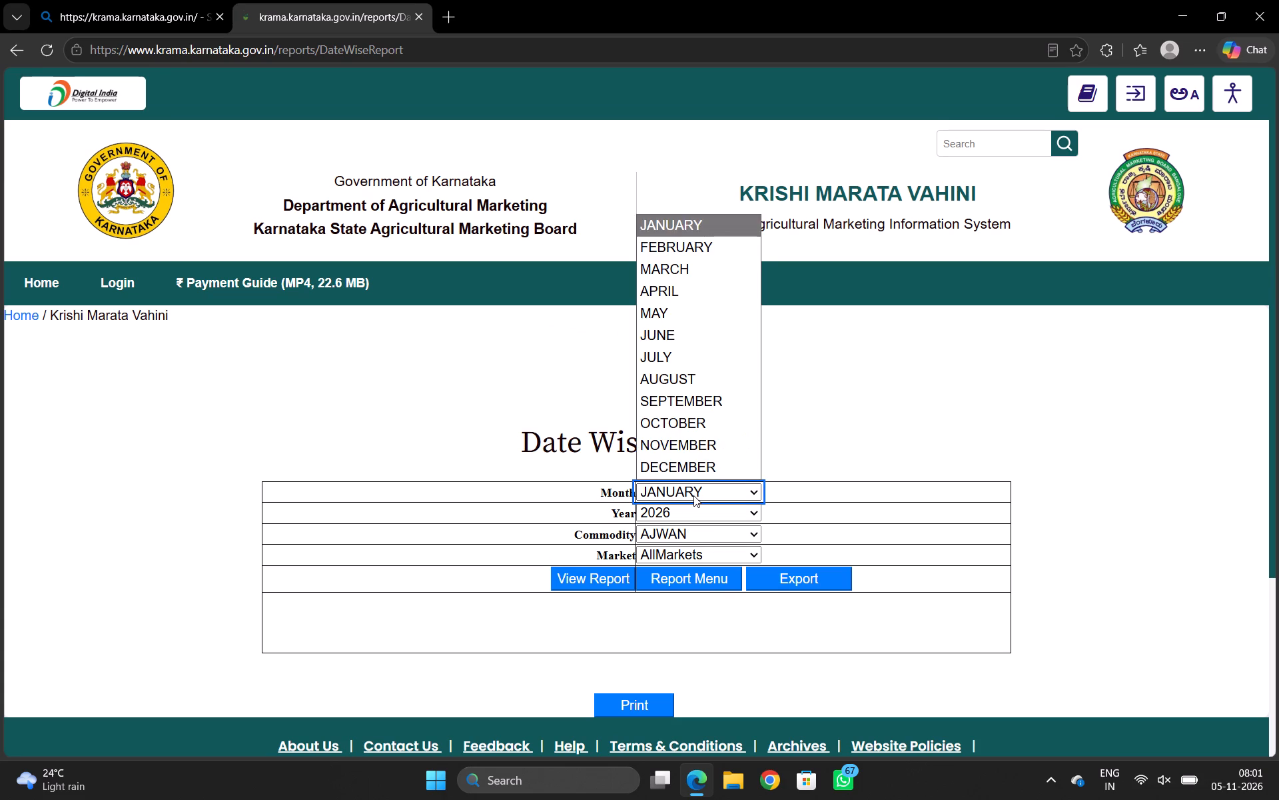
left_click(1191, 42)
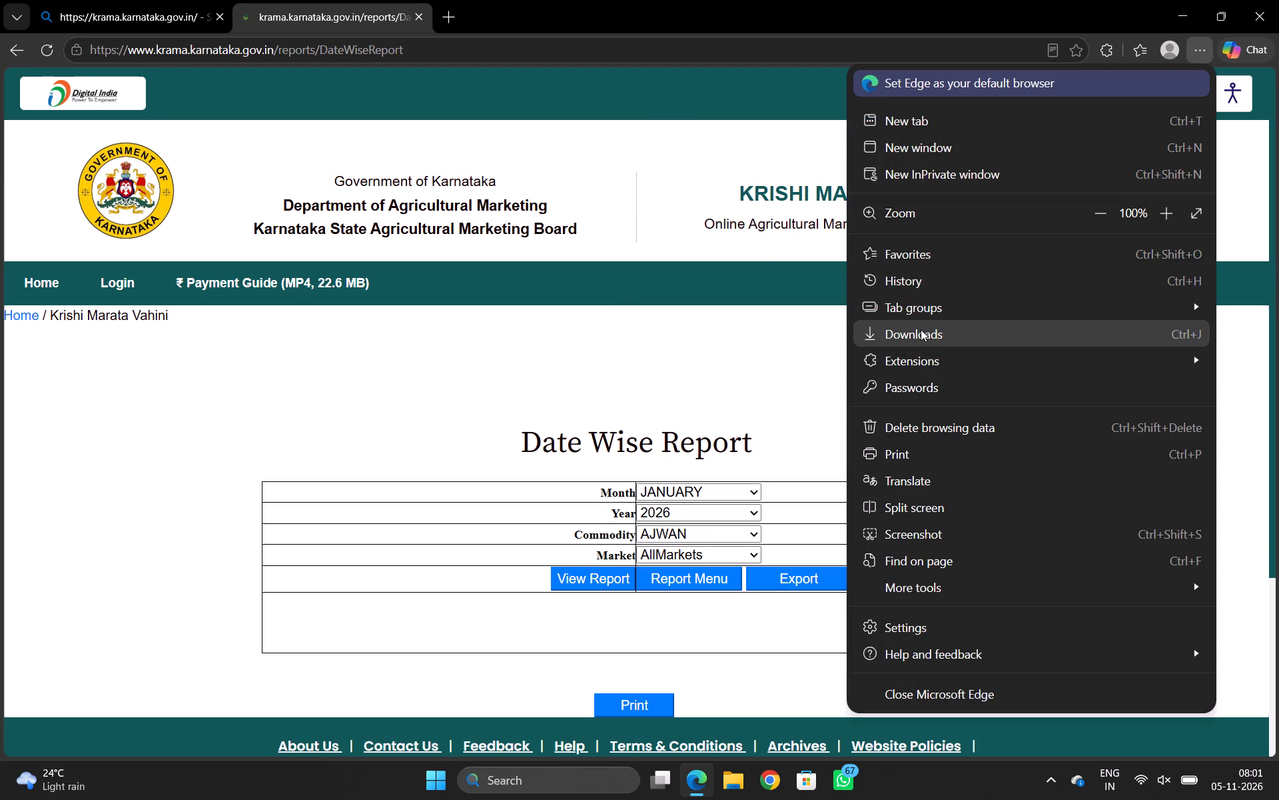
left_click(921, 329)
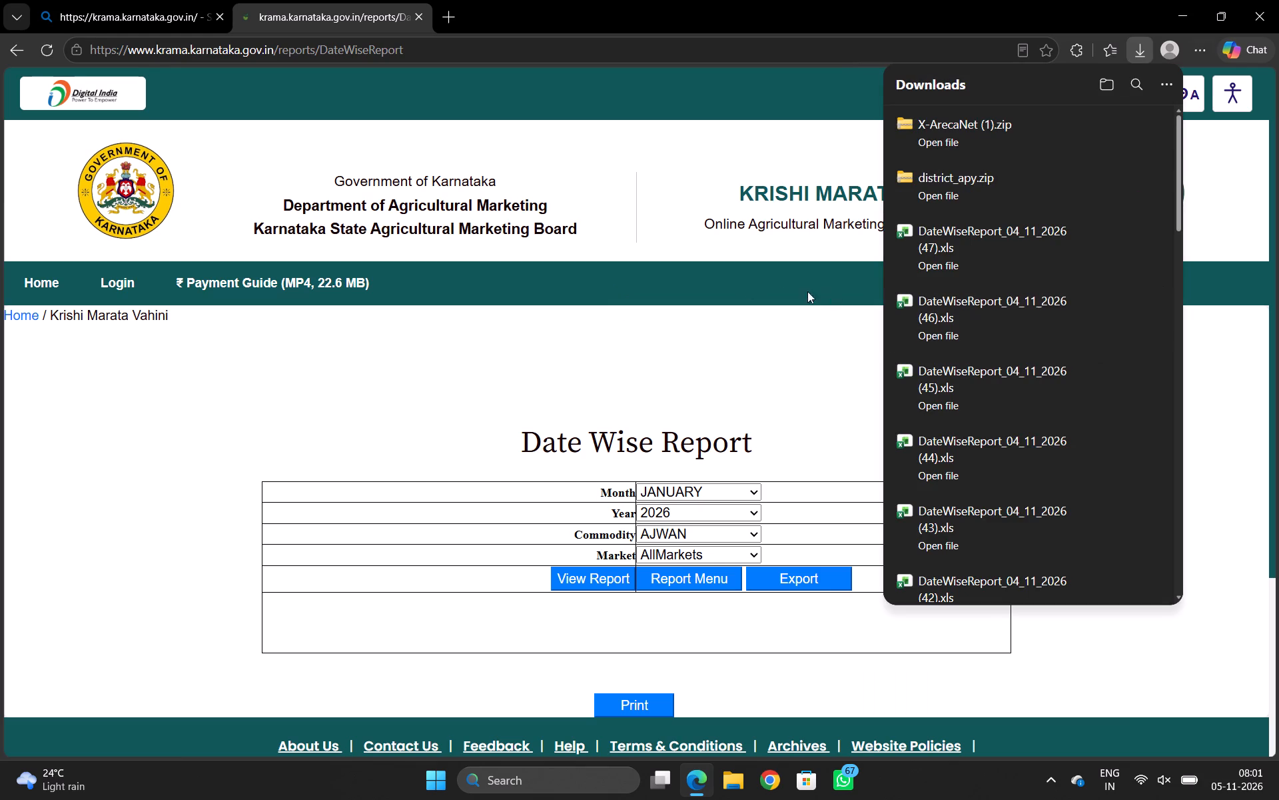
left_click(710, 323)
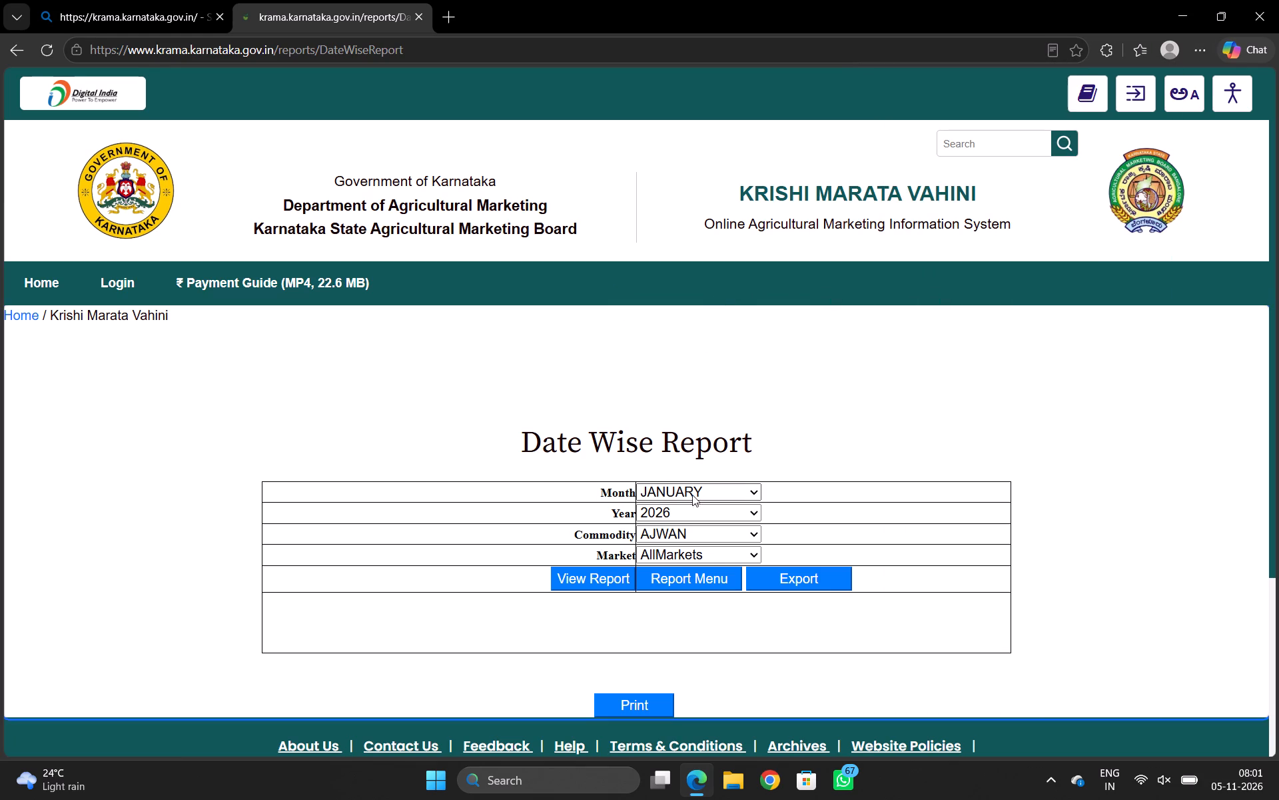
Generate and export the January 2019 date wise report for commodity ARECANUT across all markets.
left_click(693, 515)
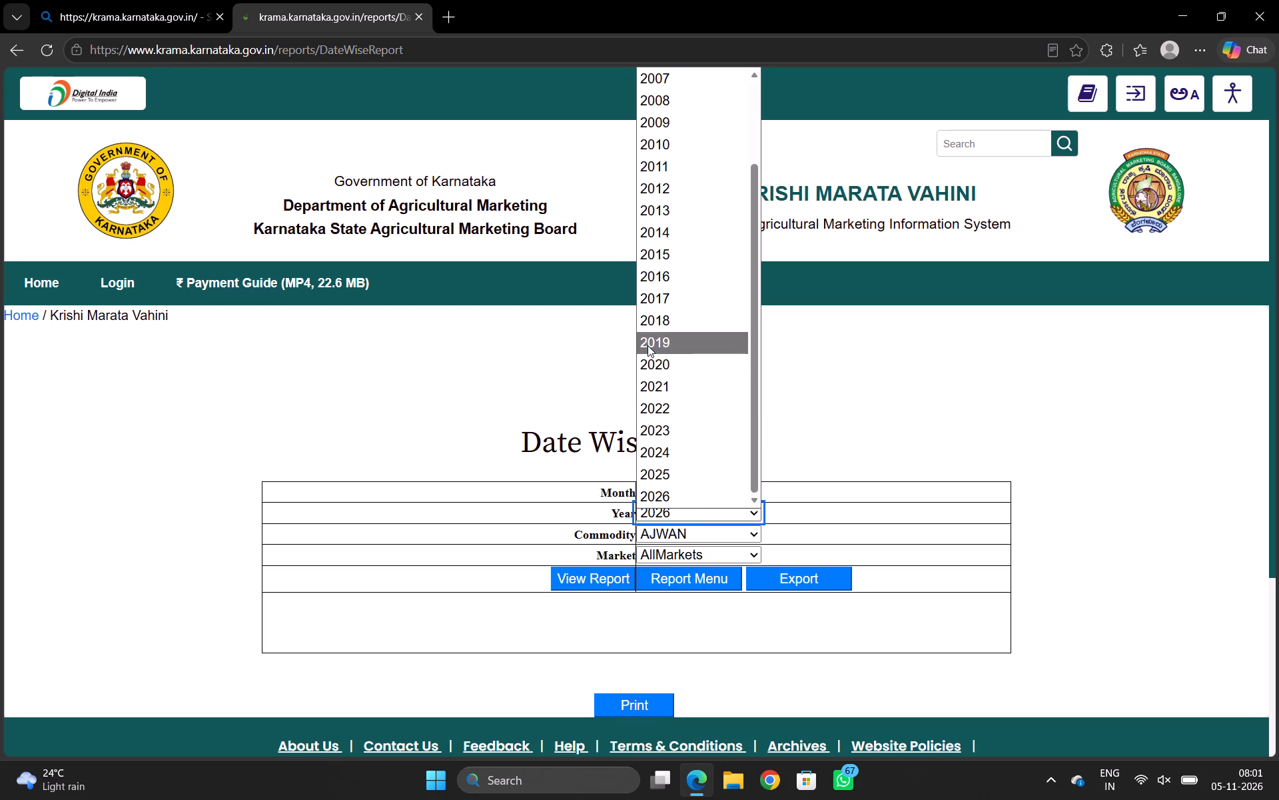
left_click(647, 345)
left_click(675, 537)
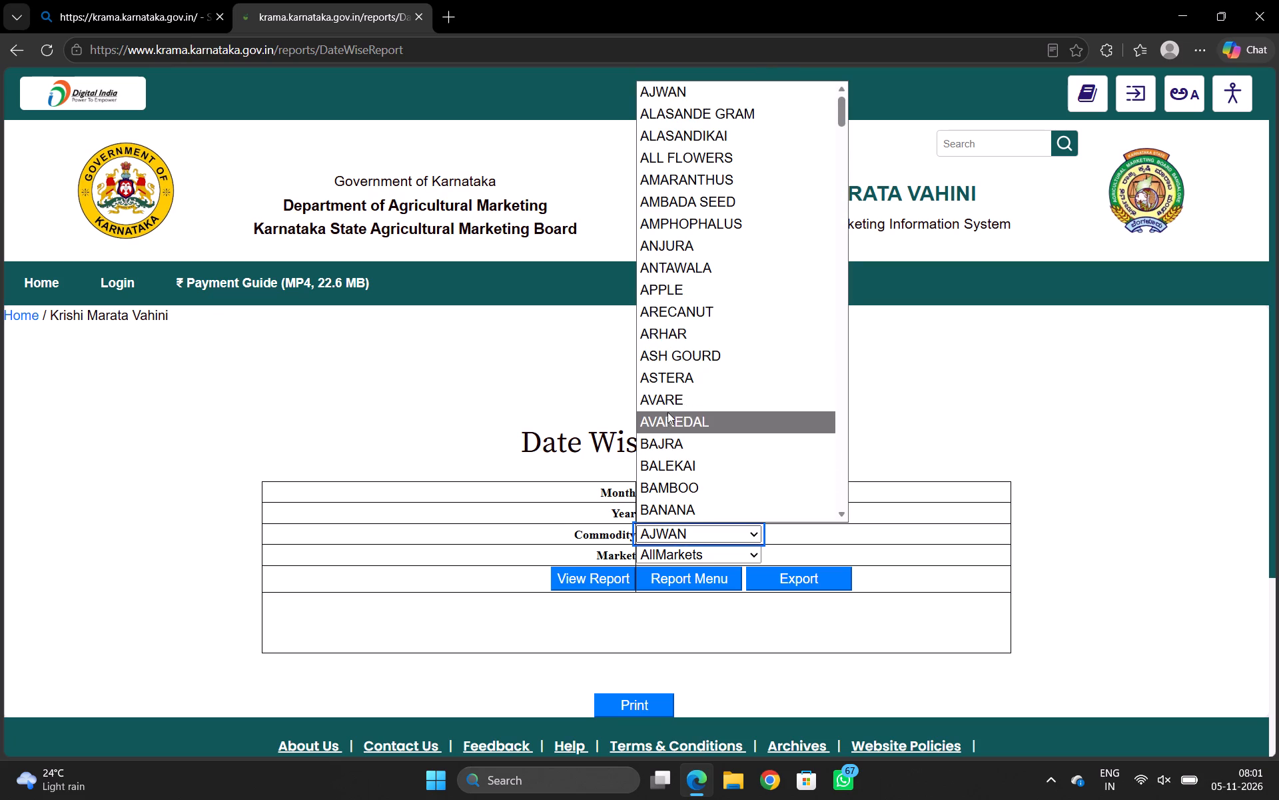
left_click(685, 304)
left_click(589, 586)
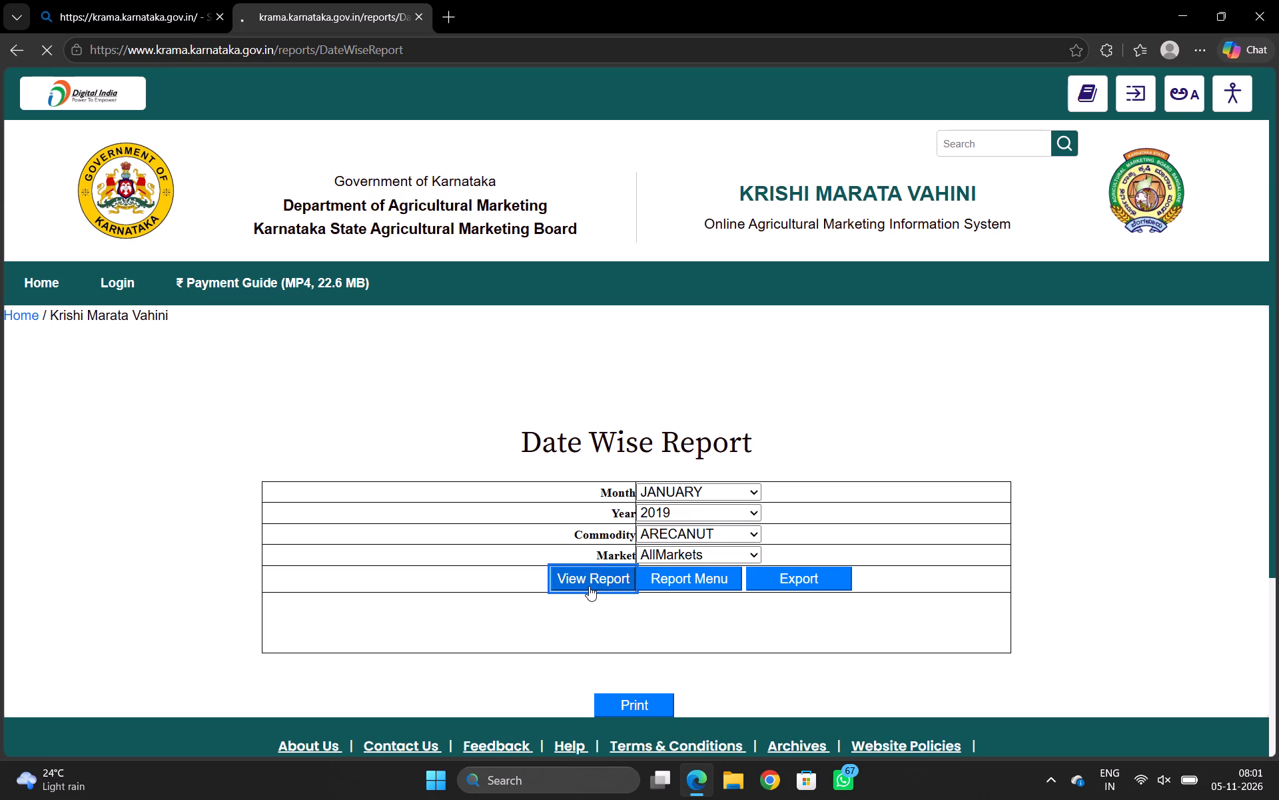
left_click(811, 583)
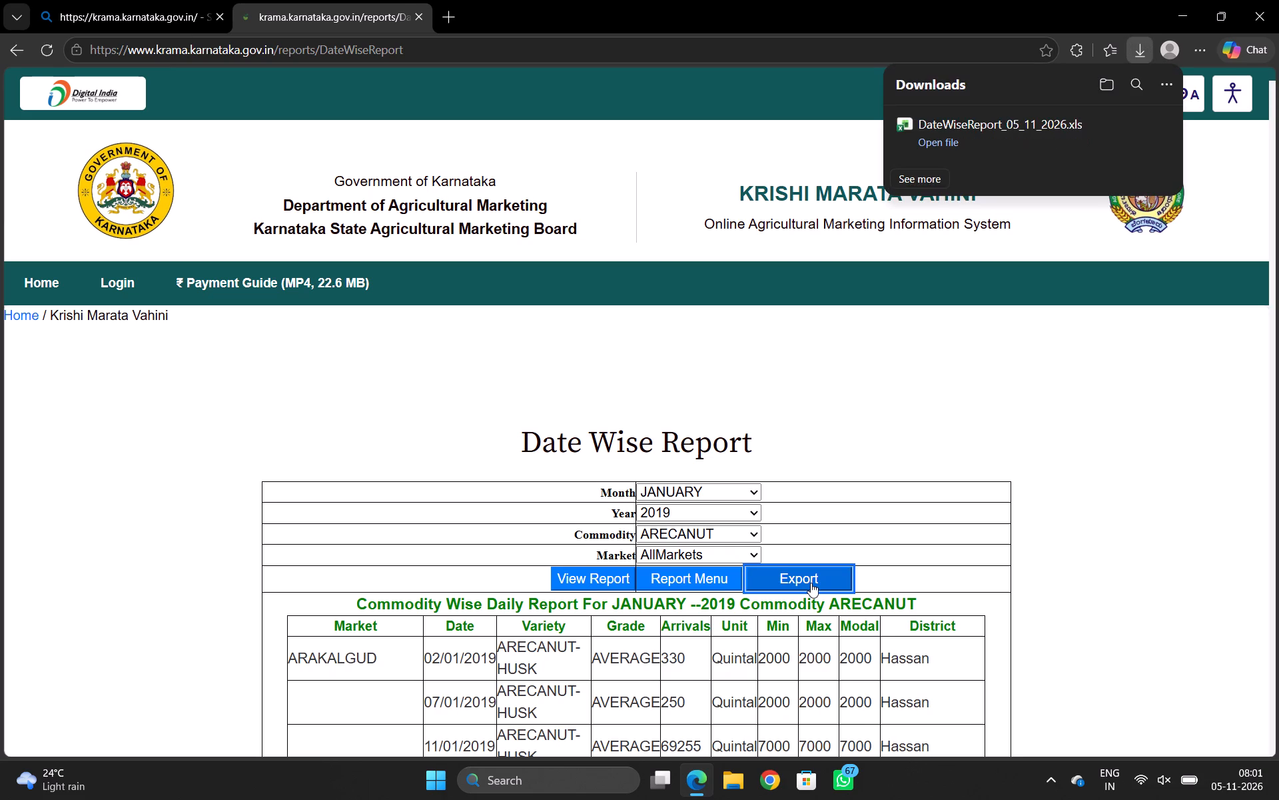
Generate and export the arecanut date wise report for February 2019.
left_click(737, 488)
left_click(675, 251)
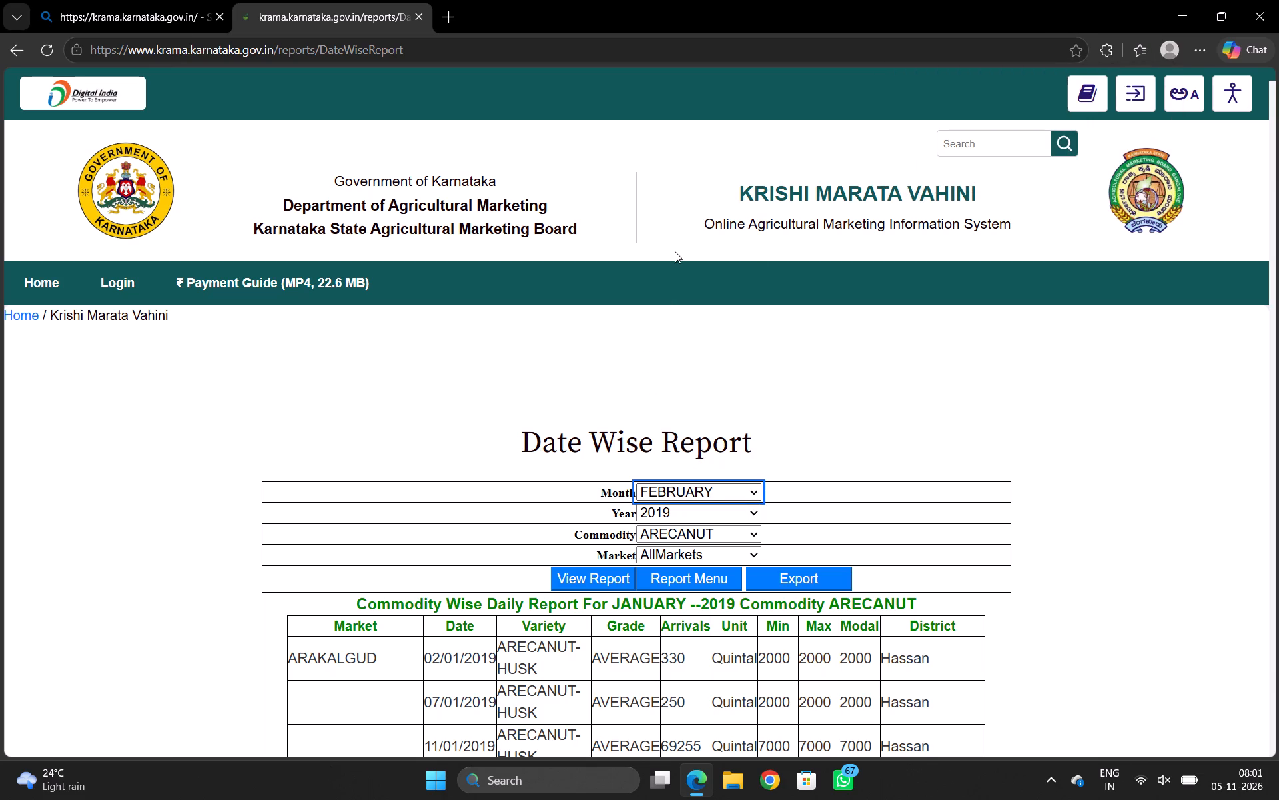
left_click(604, 579)
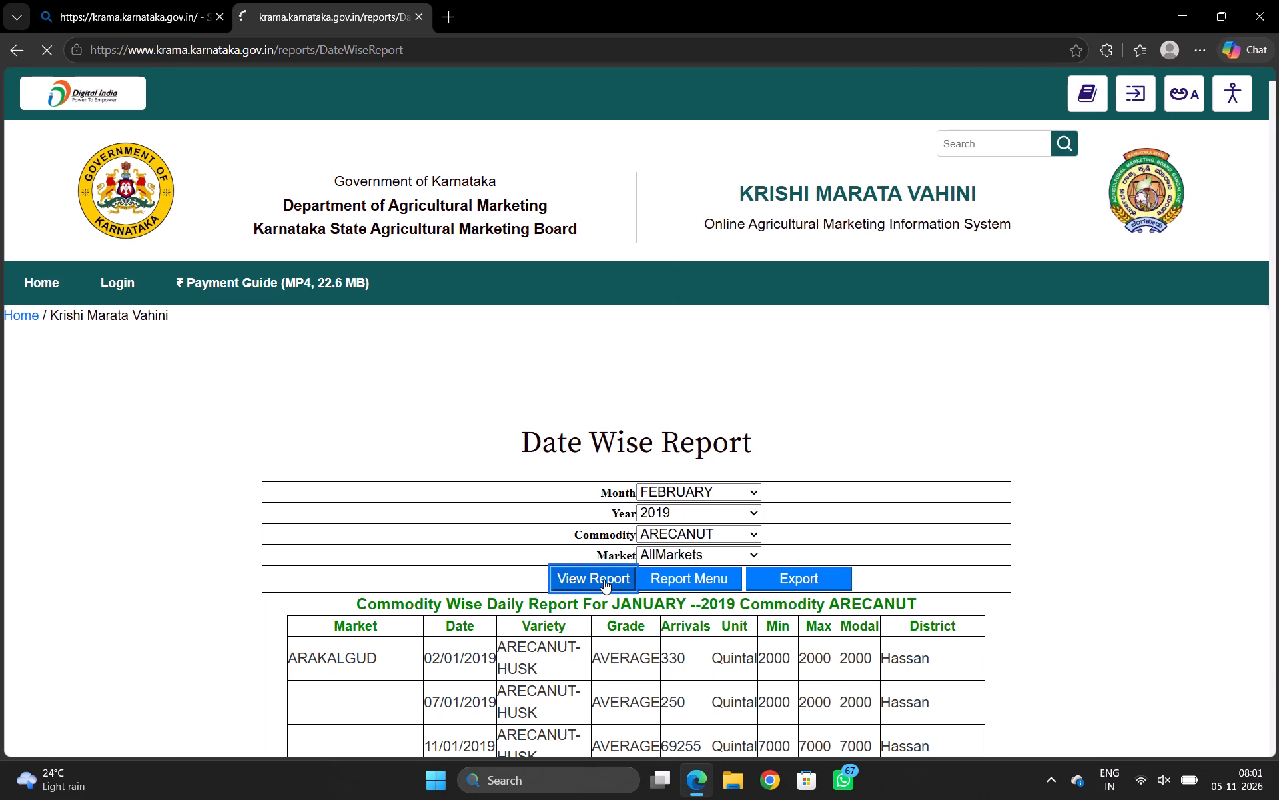
left_click(792, 585)
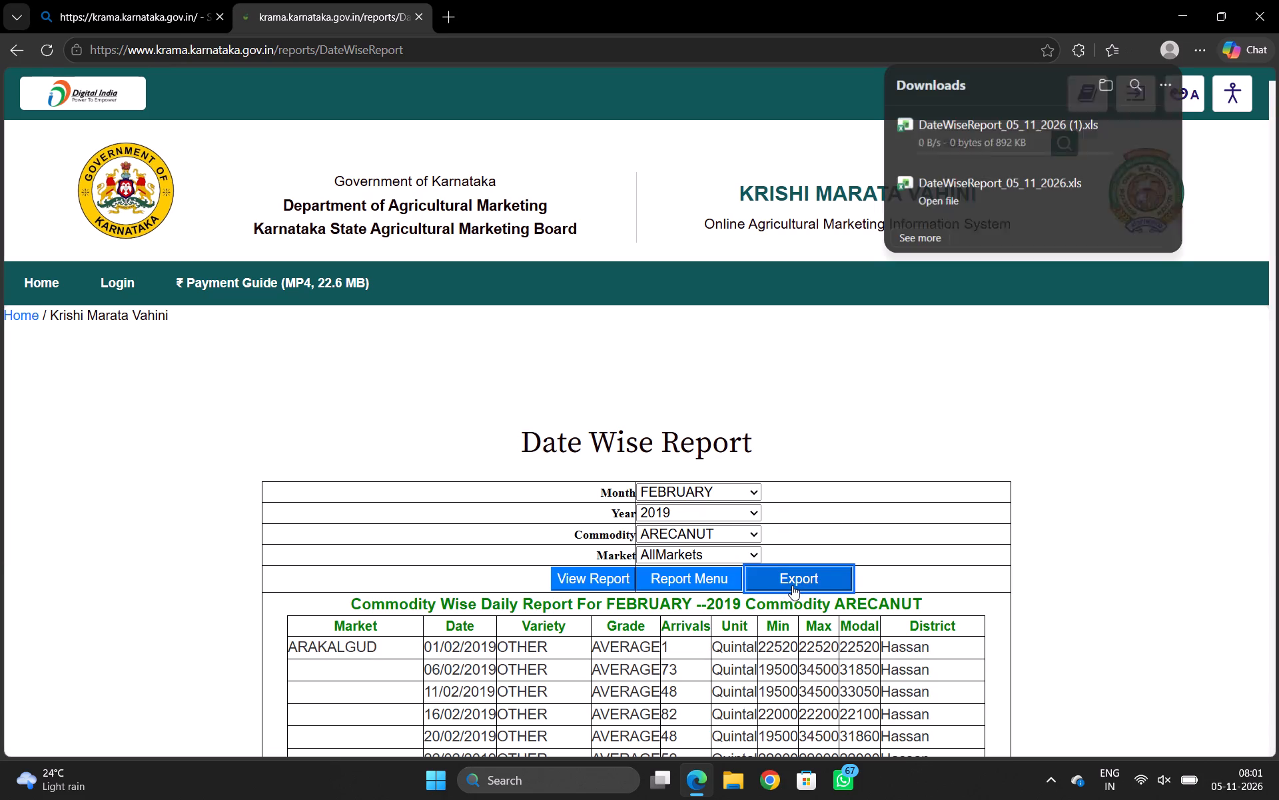
Generate and export the arecanut date wise report for March 2019.
left_click(742, 494)
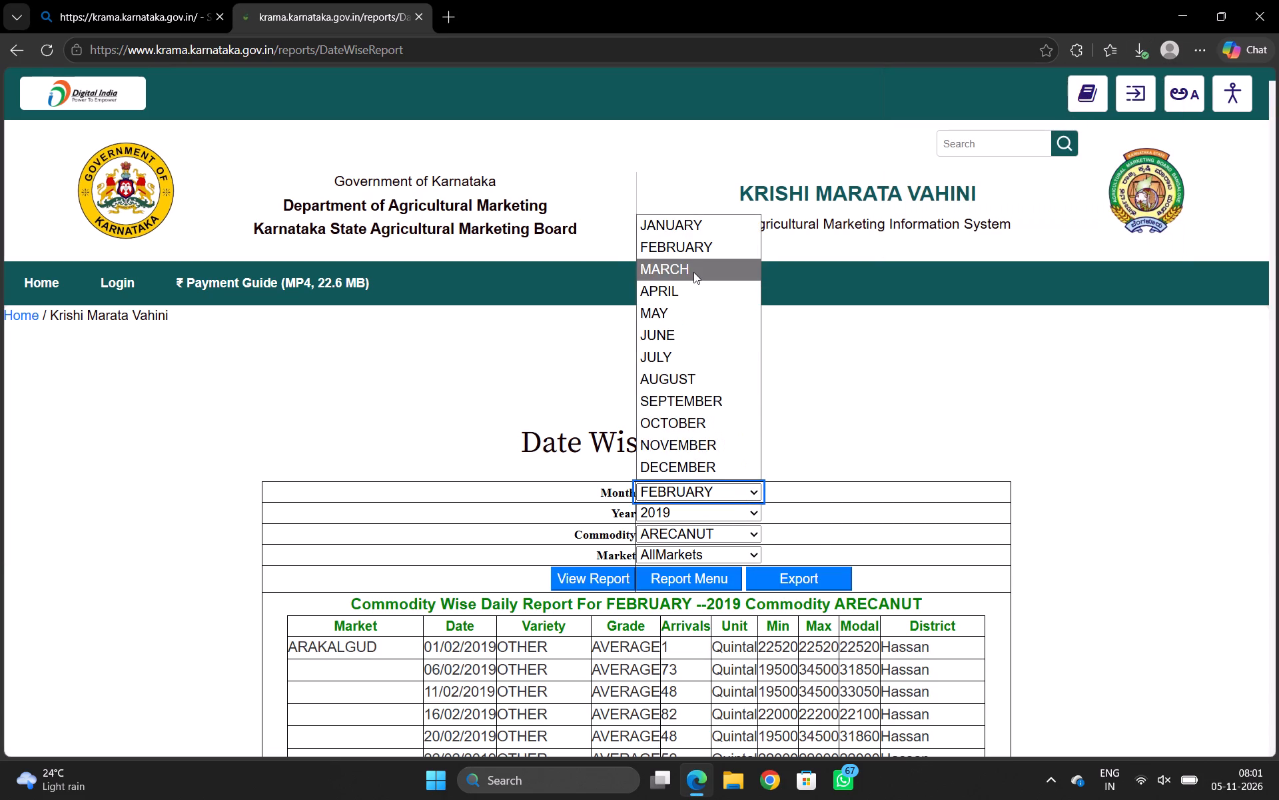
left_click(693, 272)
left_click(592, 583)
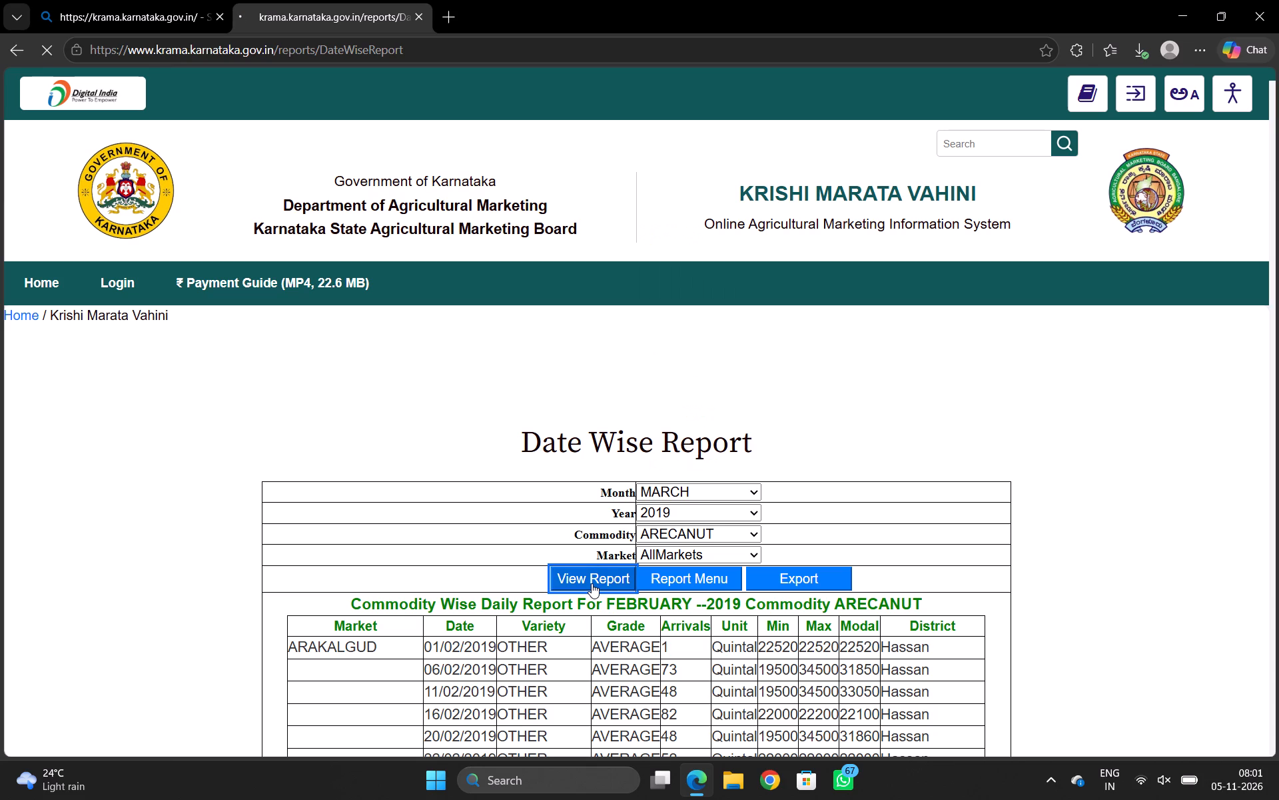
left_click(831, 581)
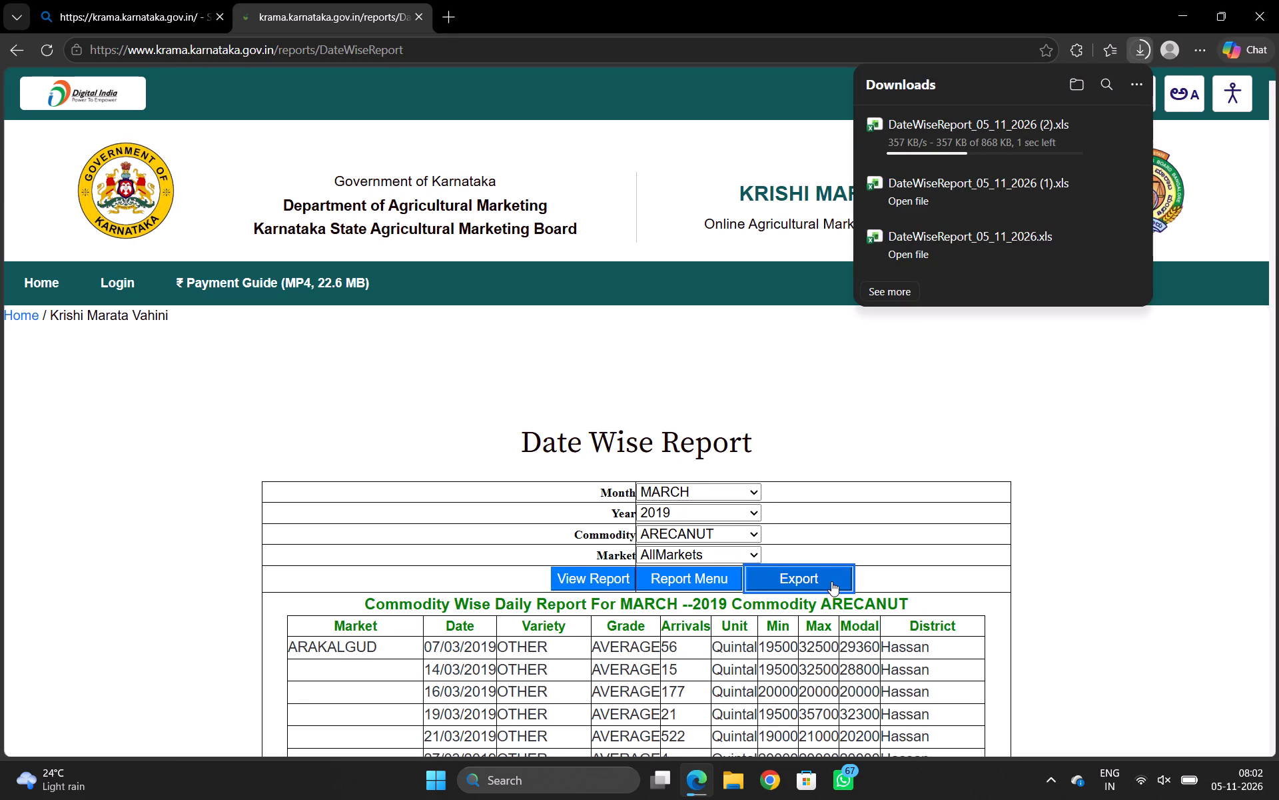
Generate and export the arecanut date wise report for April 2019.
left_click(749, 487)
left_click(676, 293)
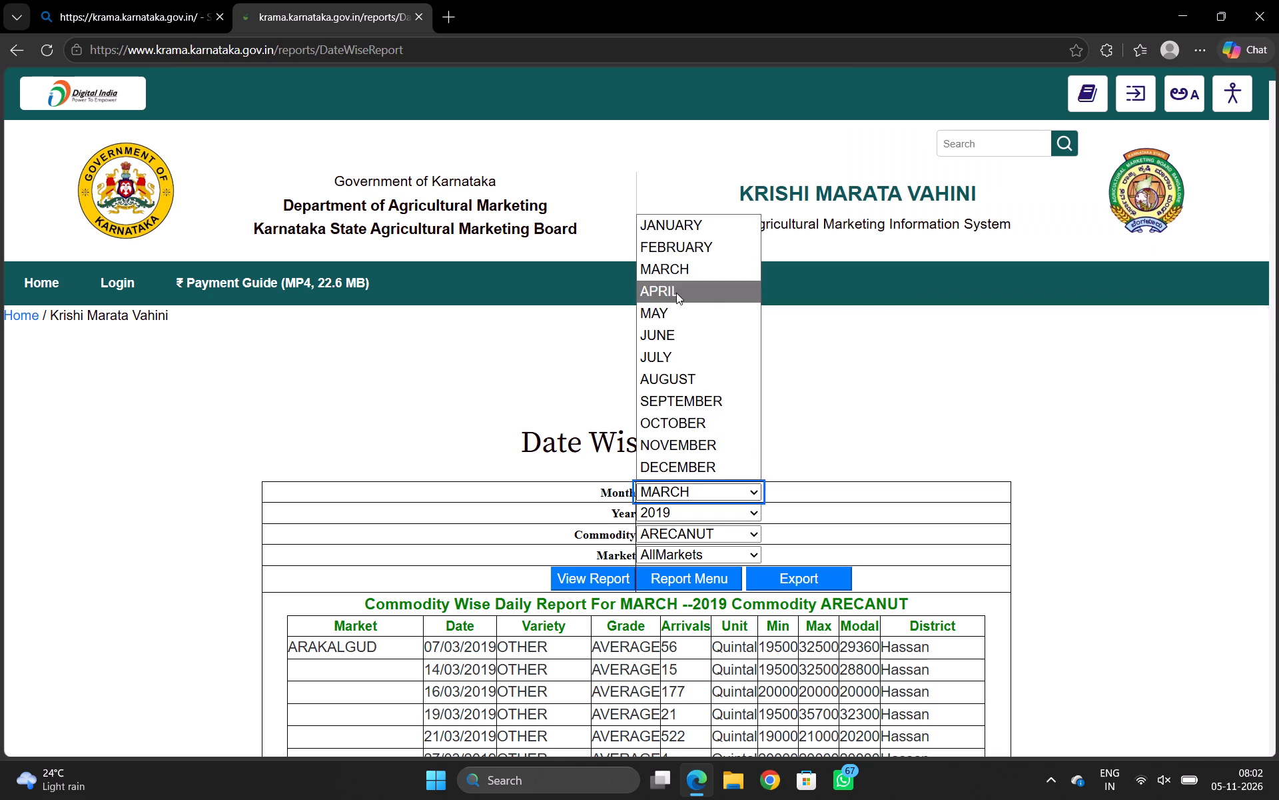
left_click(607, 579)
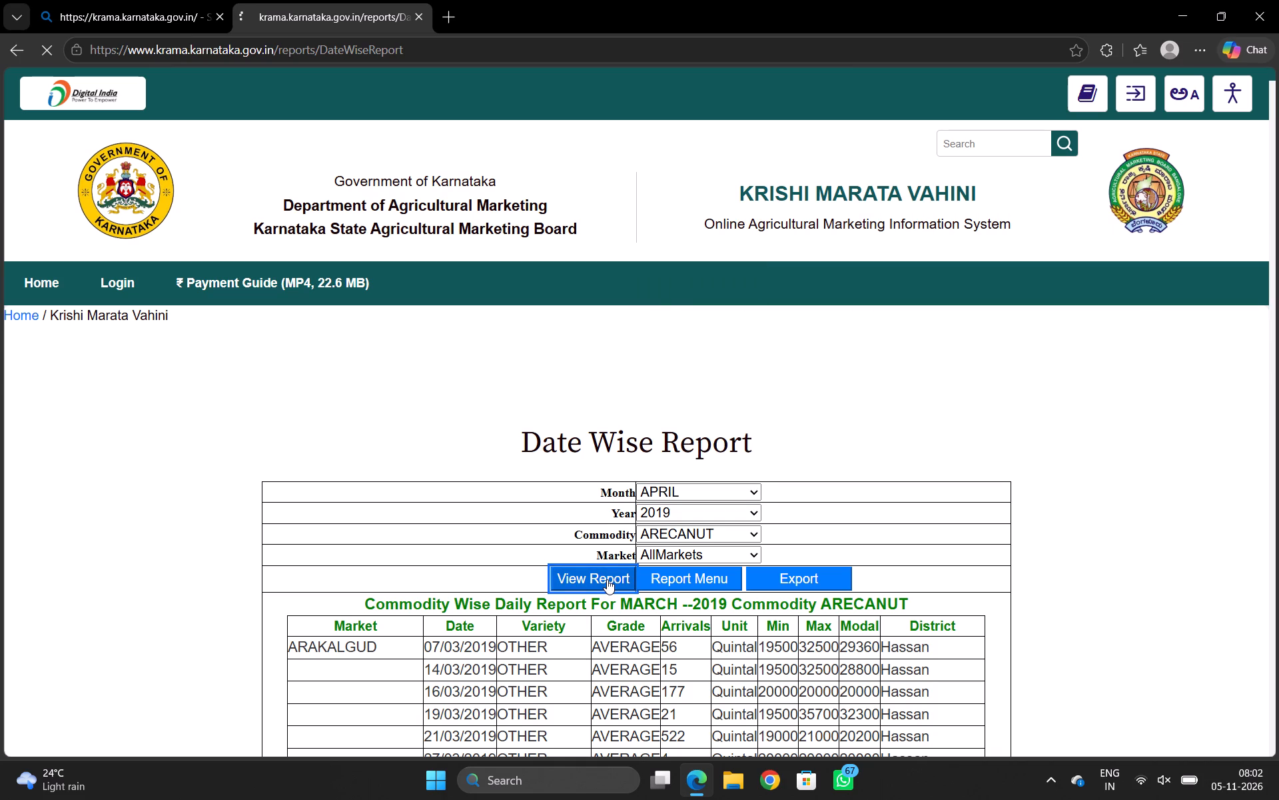
left_click(788, 577)
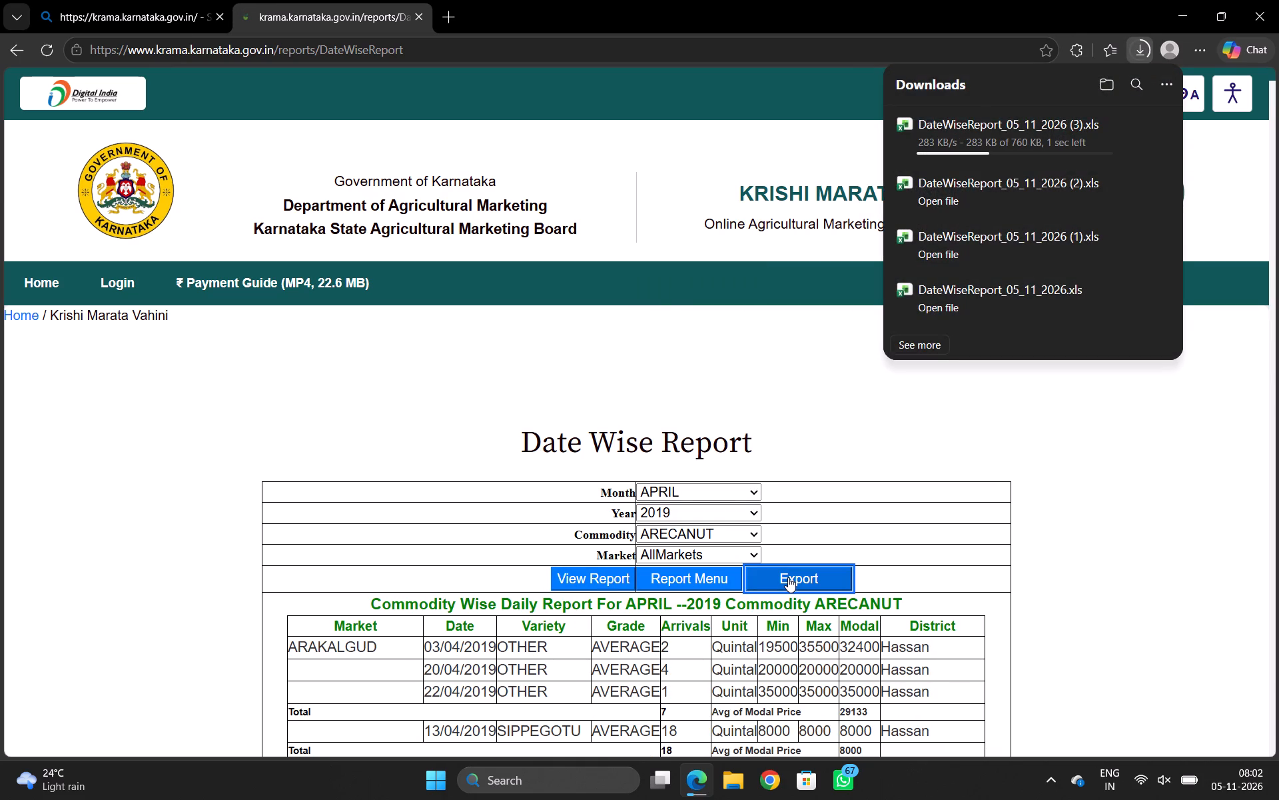
Generate and export the arecanut date wise report for May 2019.
left_click(742, 495)
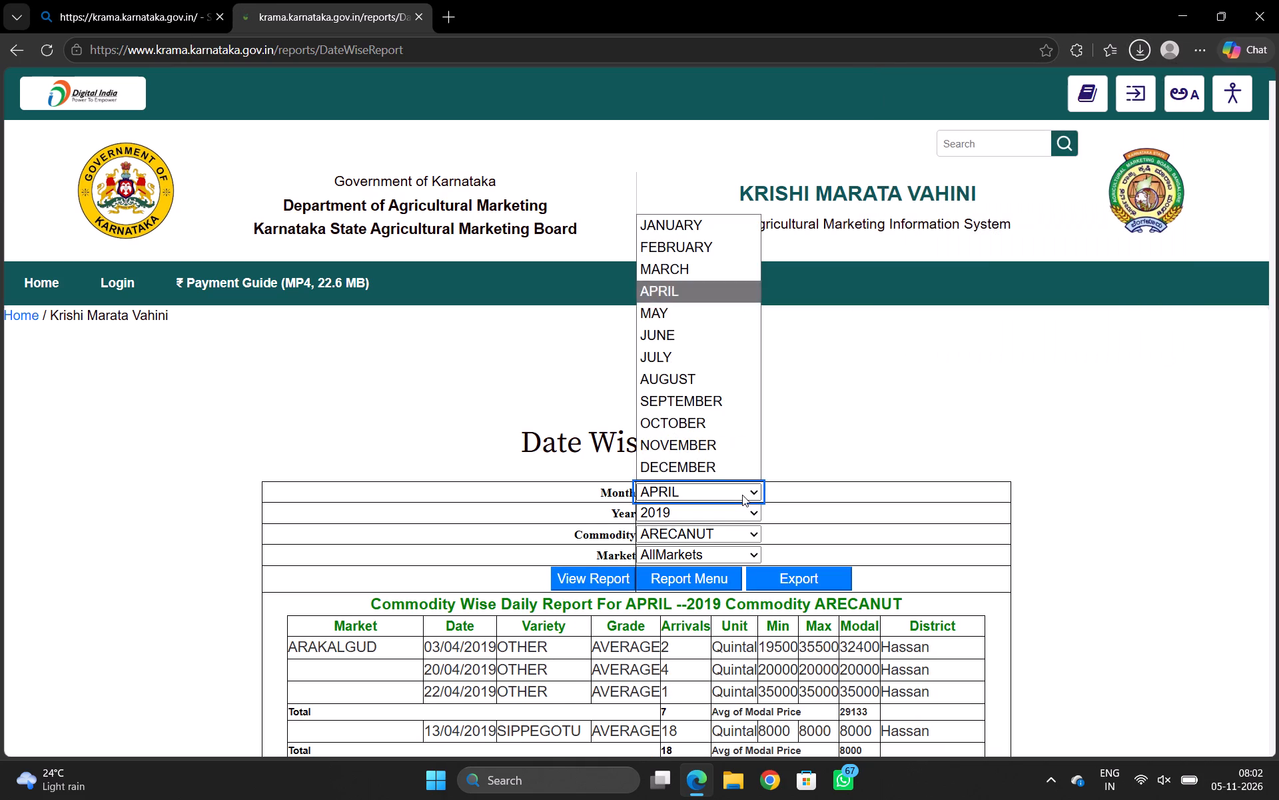
left_click(687, 316)
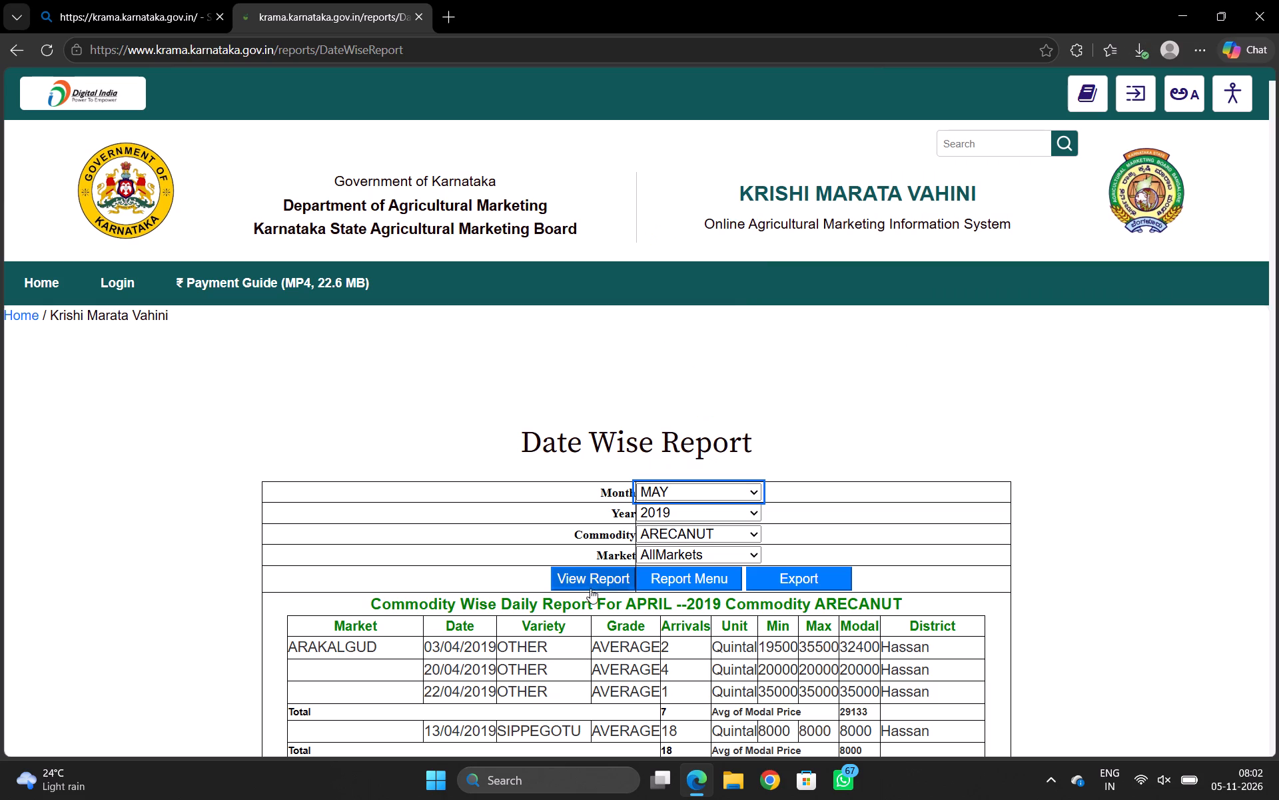
left_click(599, 585)
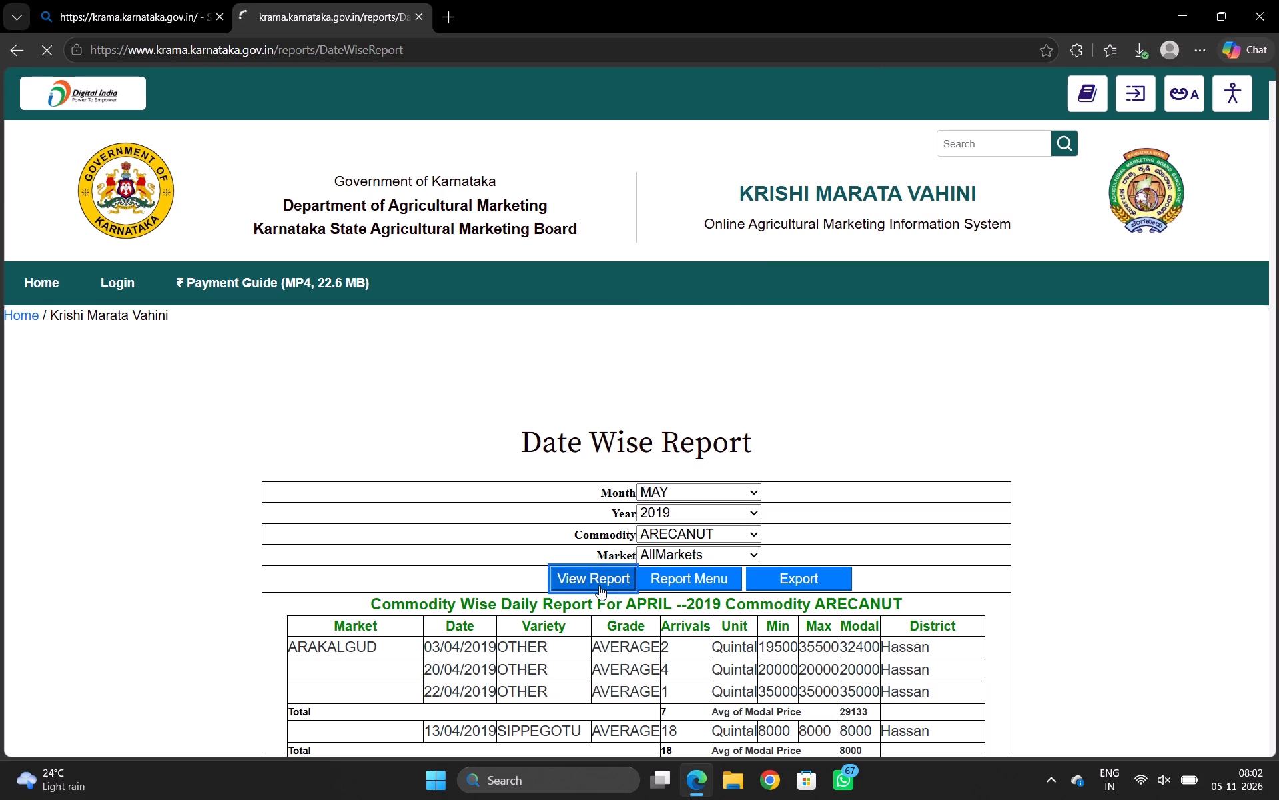
left_click(794, 581)
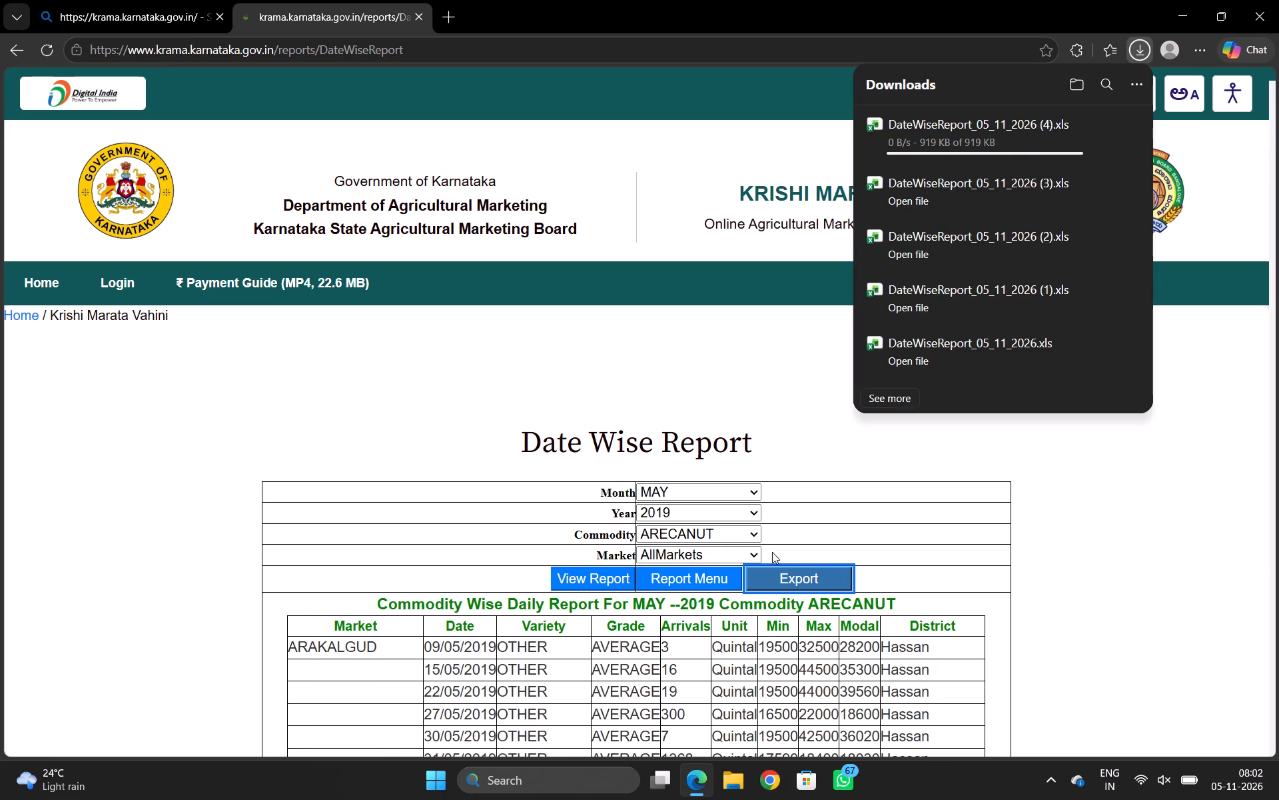
Generate and export the arecanut date wise report for June 2019.
left_click(749, 499)
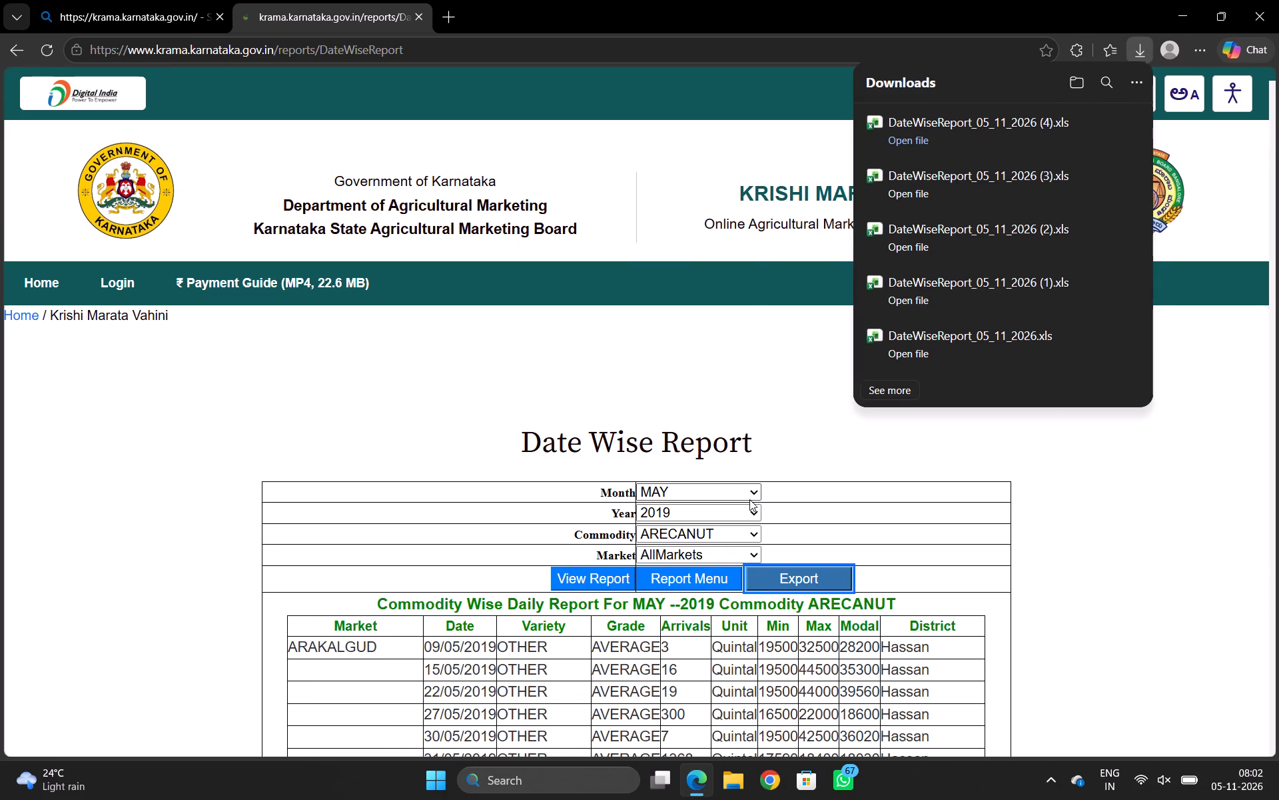
left_click(697, 331)
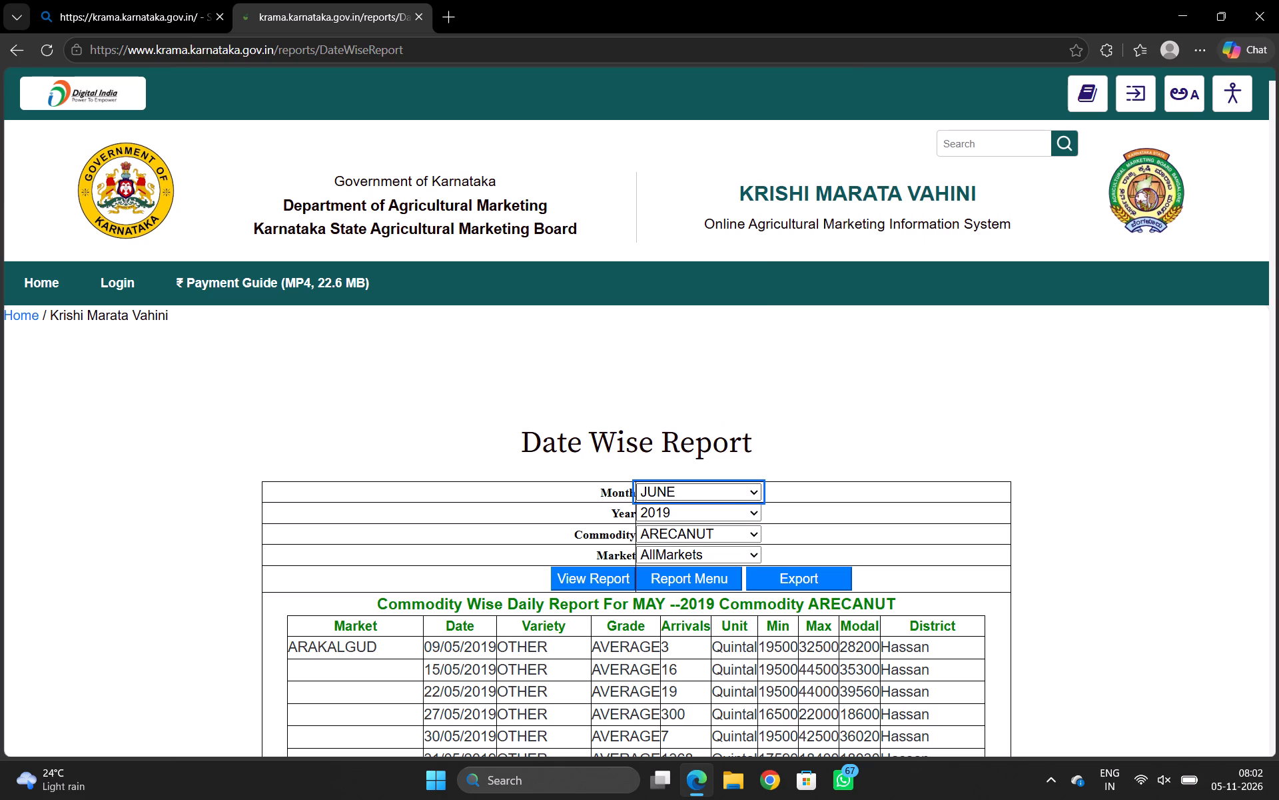
left_click(605, 569)
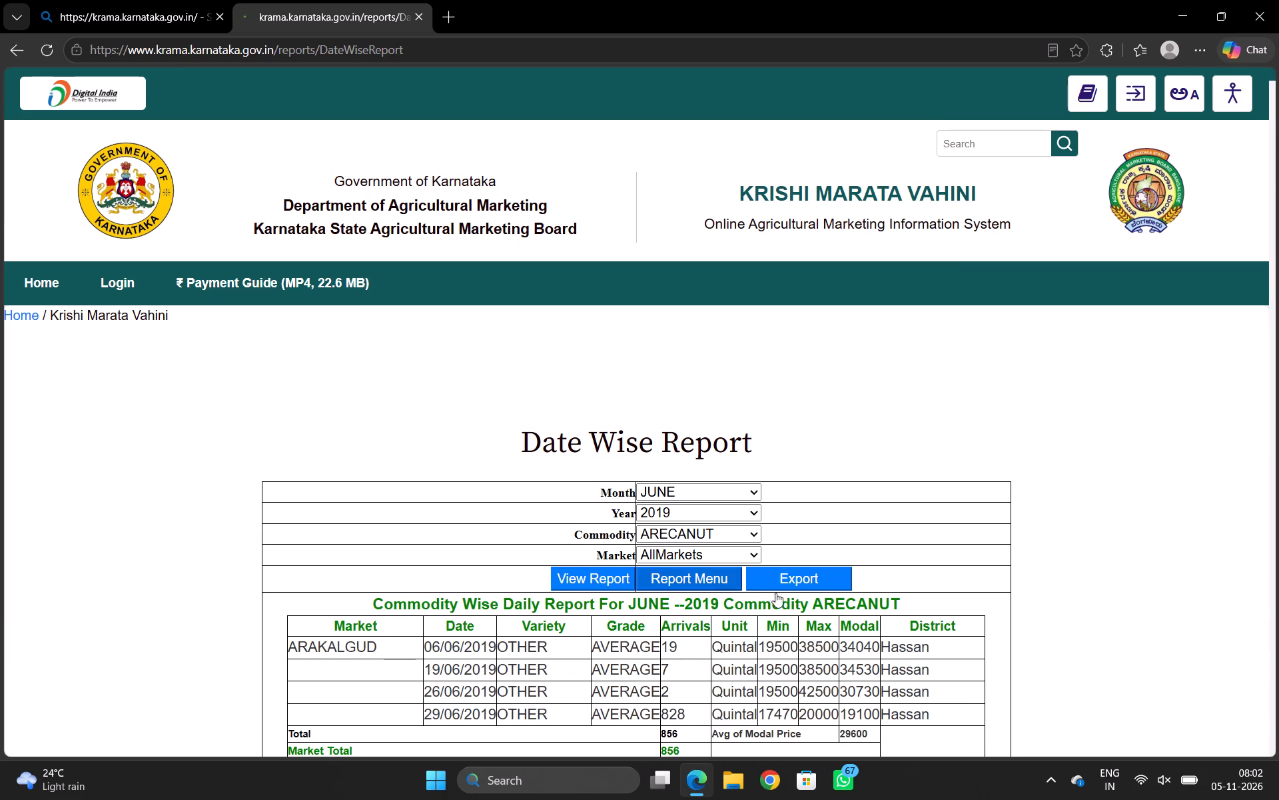
left_click(797, 581)
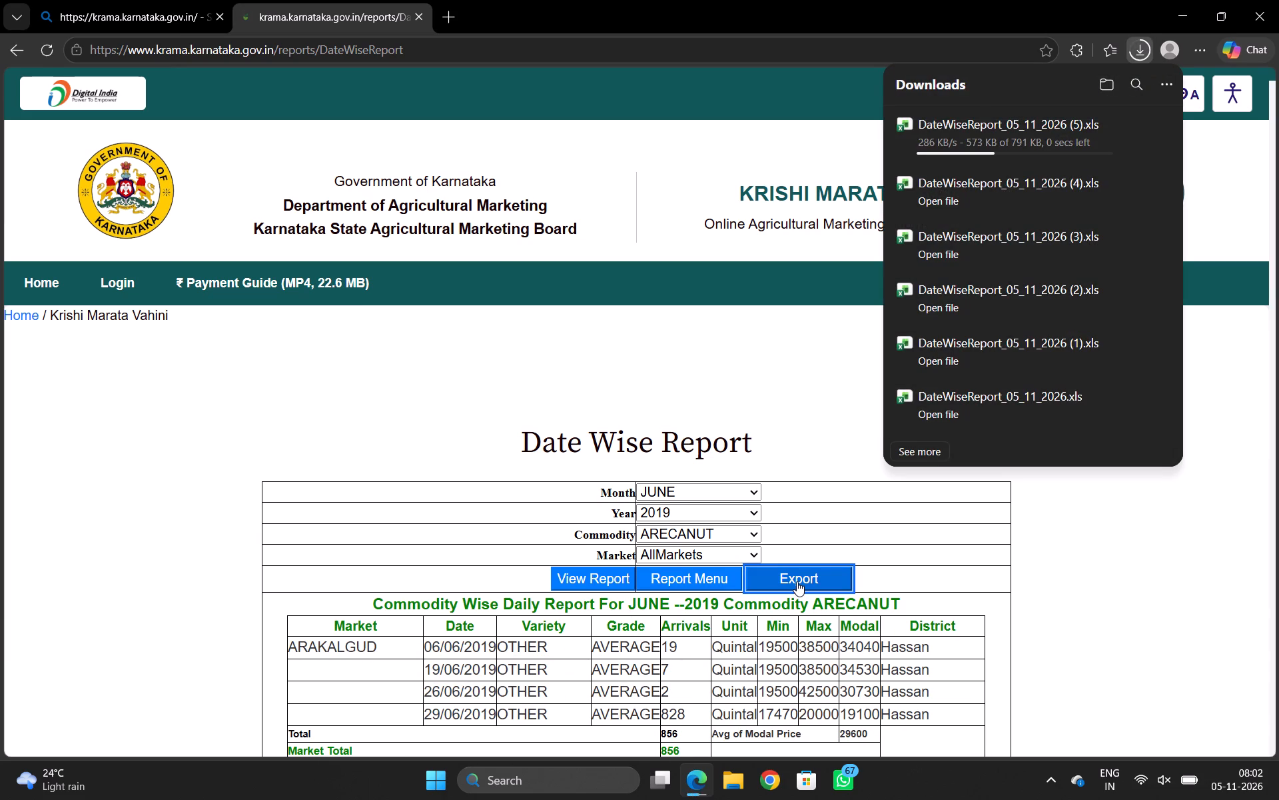
Generate and export the arecanut date wise report for July 2019.
left_click(731, 493)
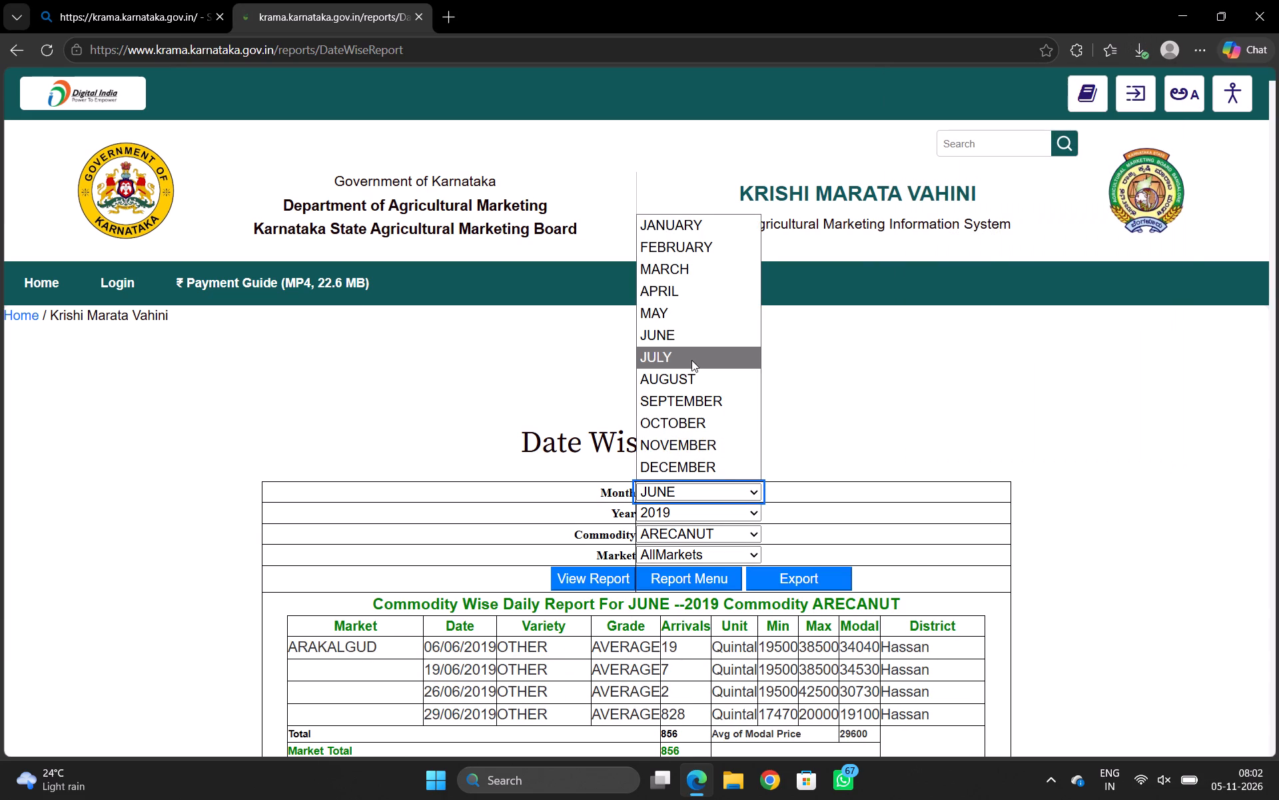
left_click(690, 357)
left_click(605, 573)
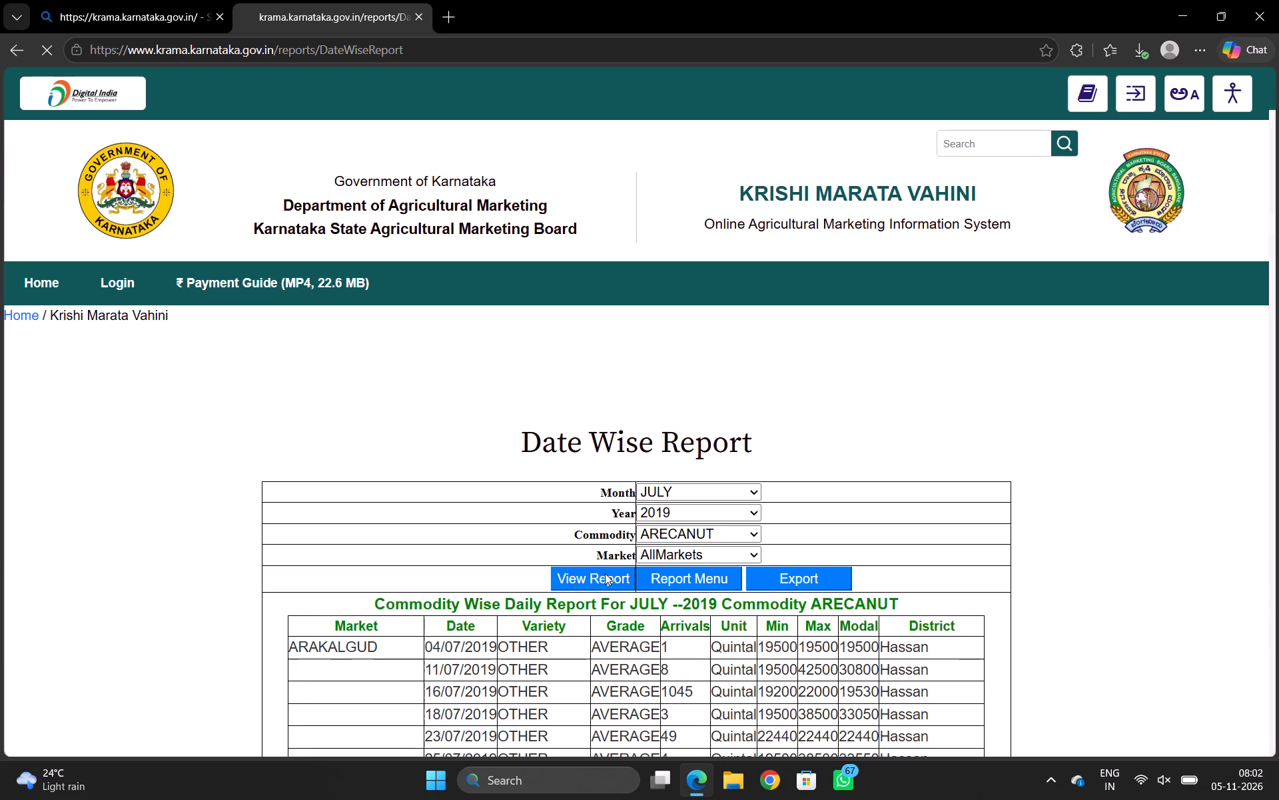
left_click(795, 581)
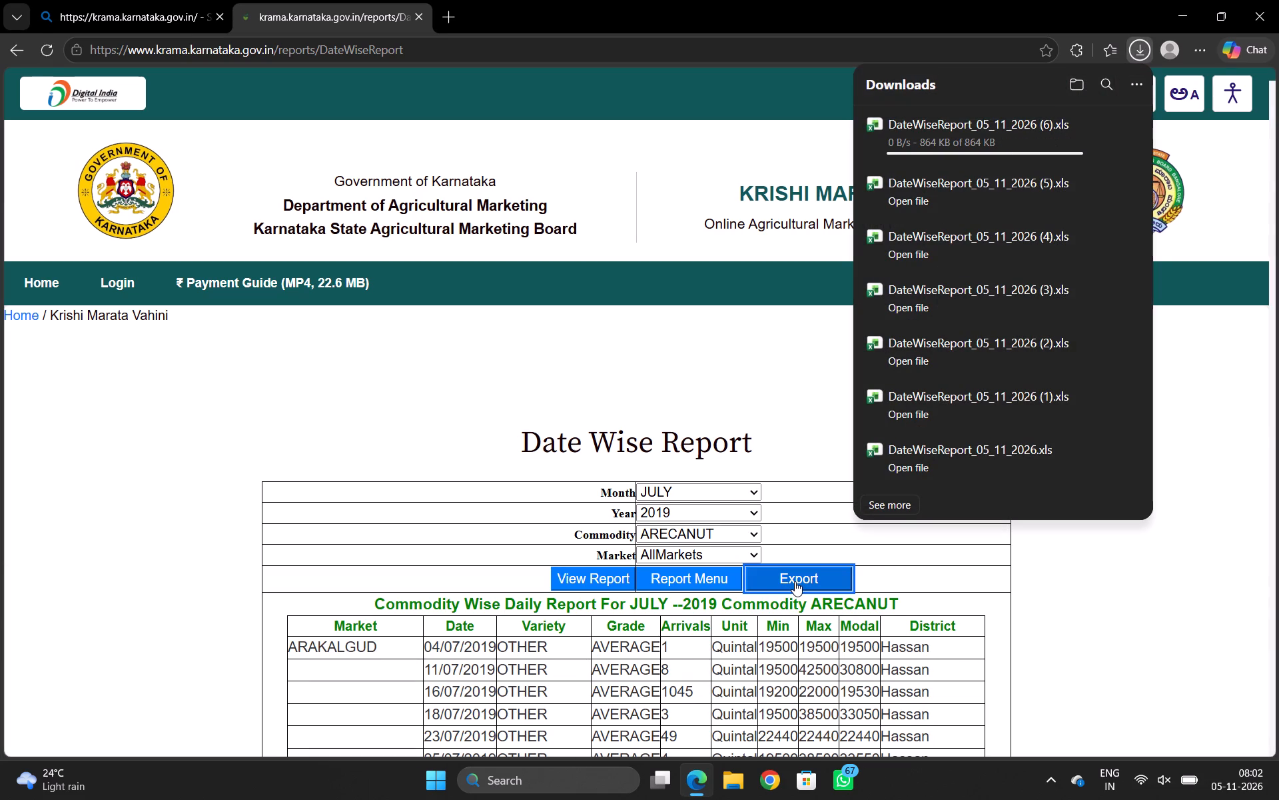
Generate and export the arecanut date wise report for August 2019.
left_click(734, 487)
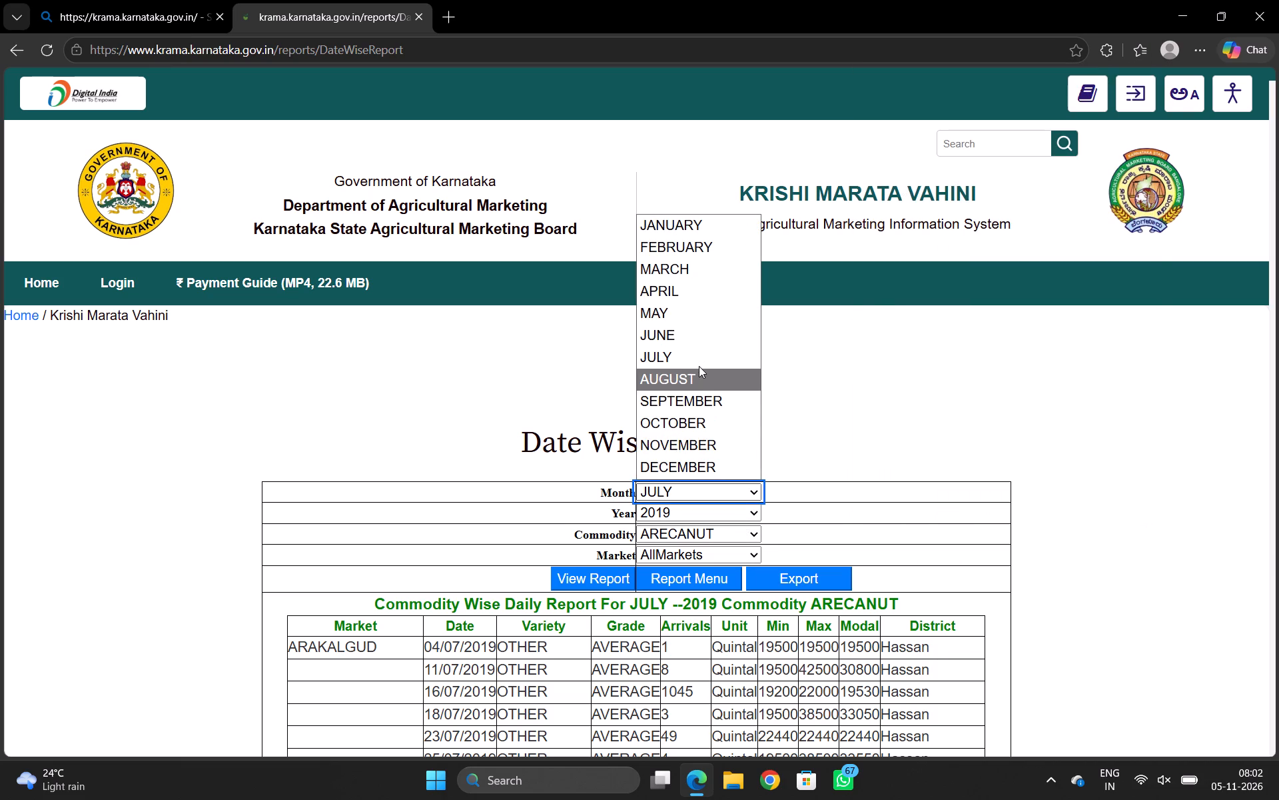
left_click(701, 373)
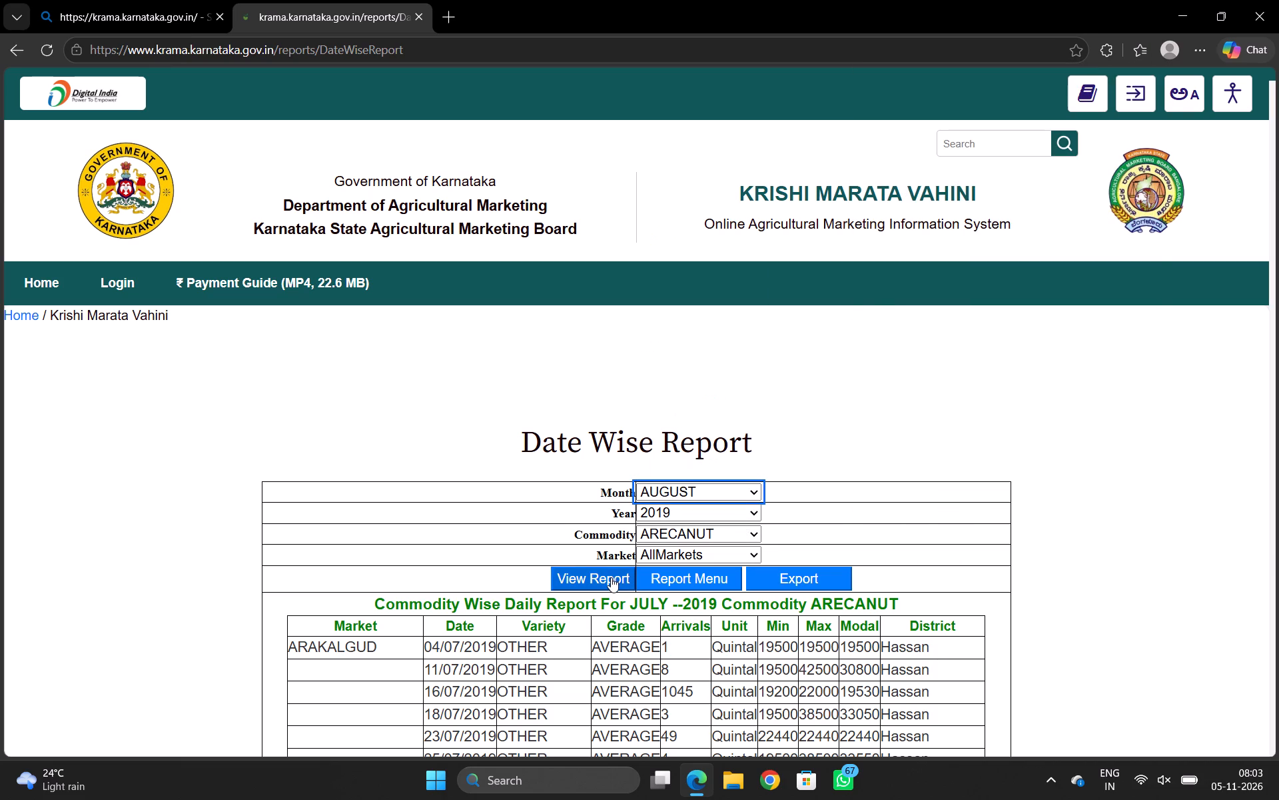
left_click(611, 577)
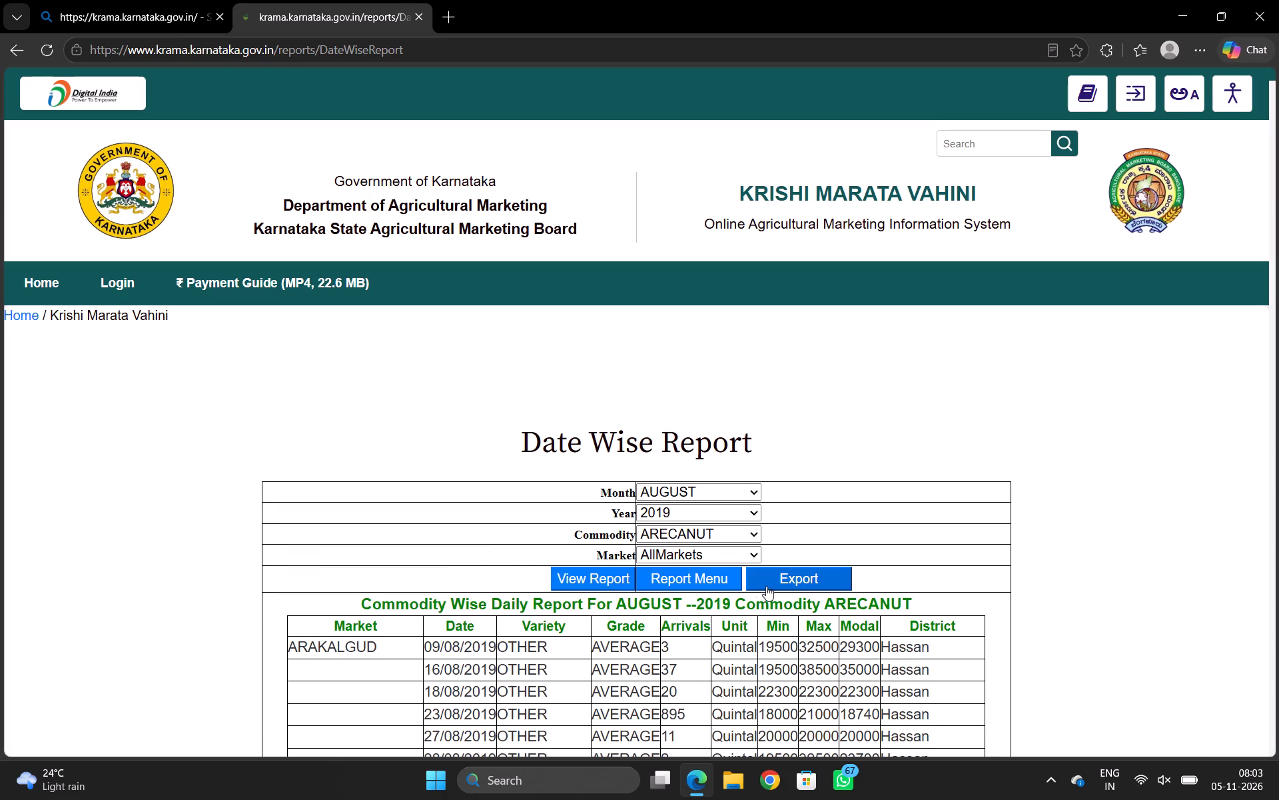
left_click(789, 583)
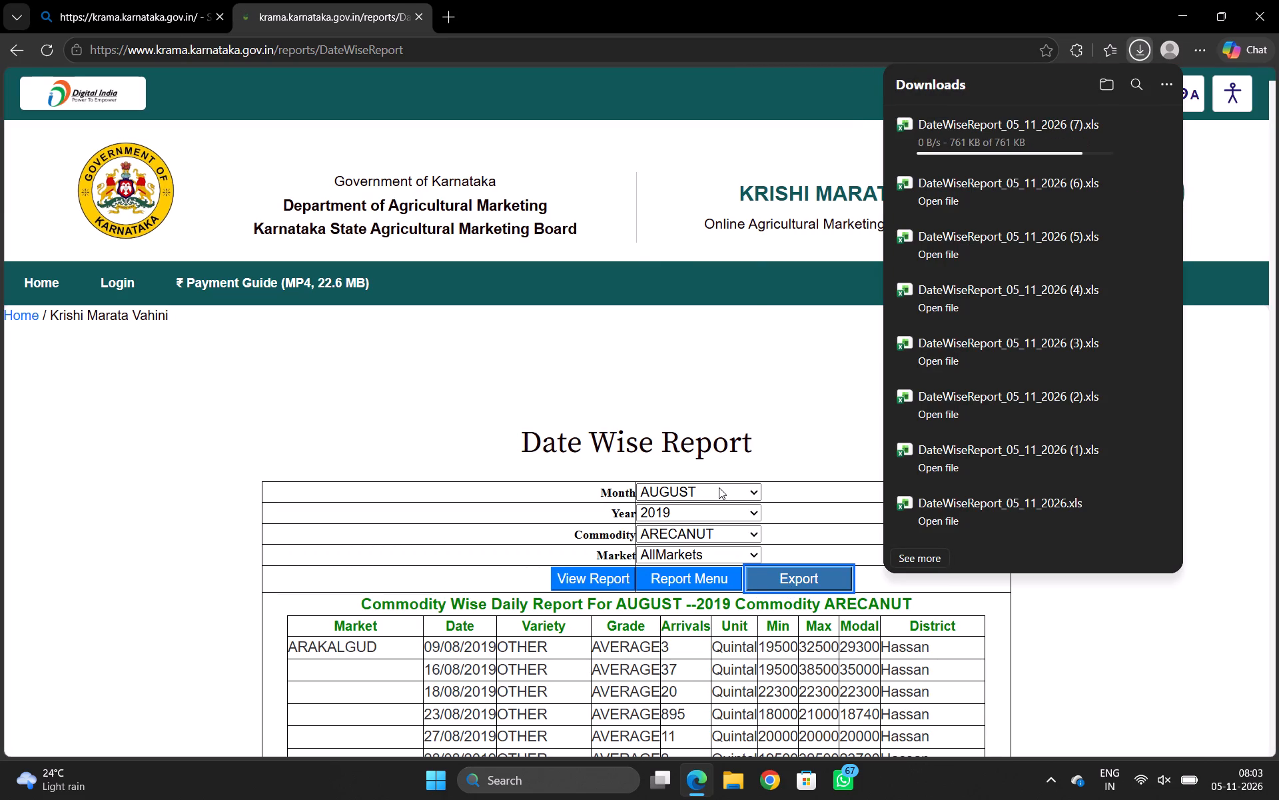
Generate and export the arecanut date wise report for September 2019.
left_click(719, 487)
left_click(681, 409)
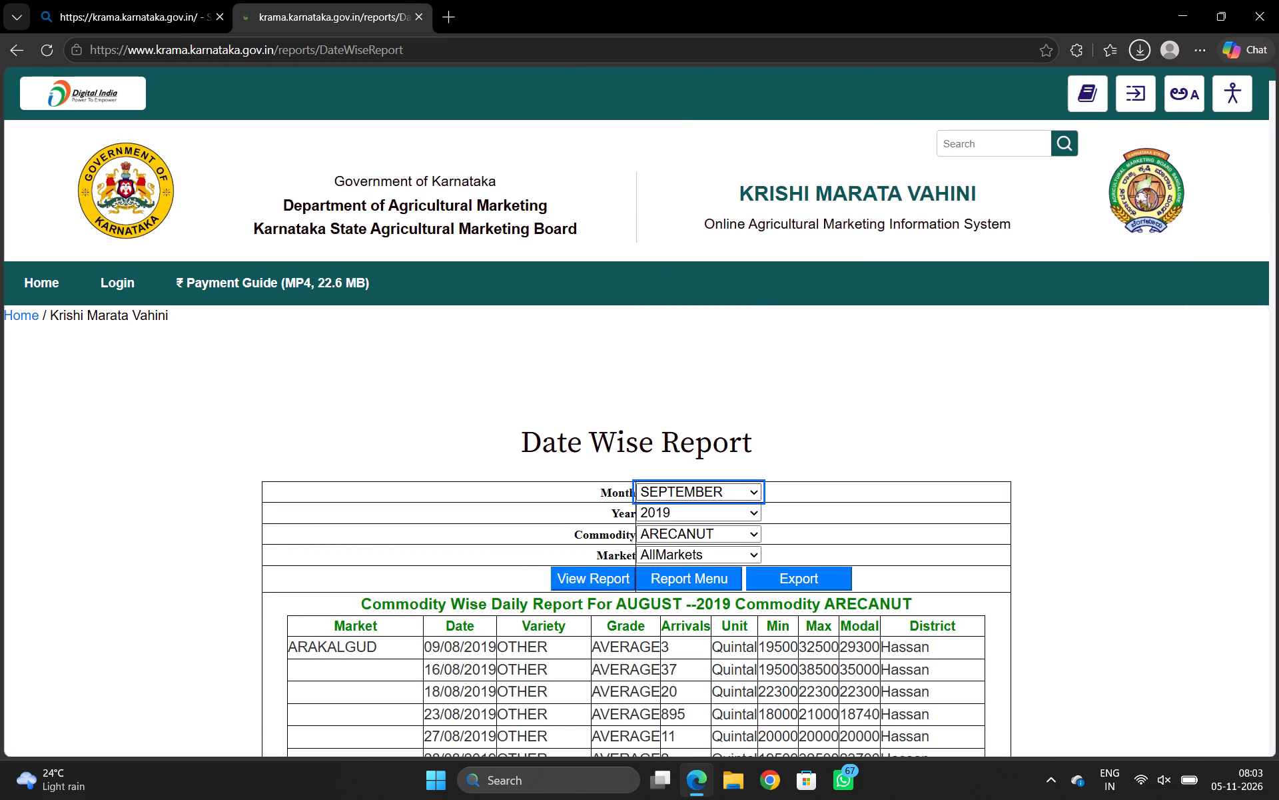
left_click(618, 587)
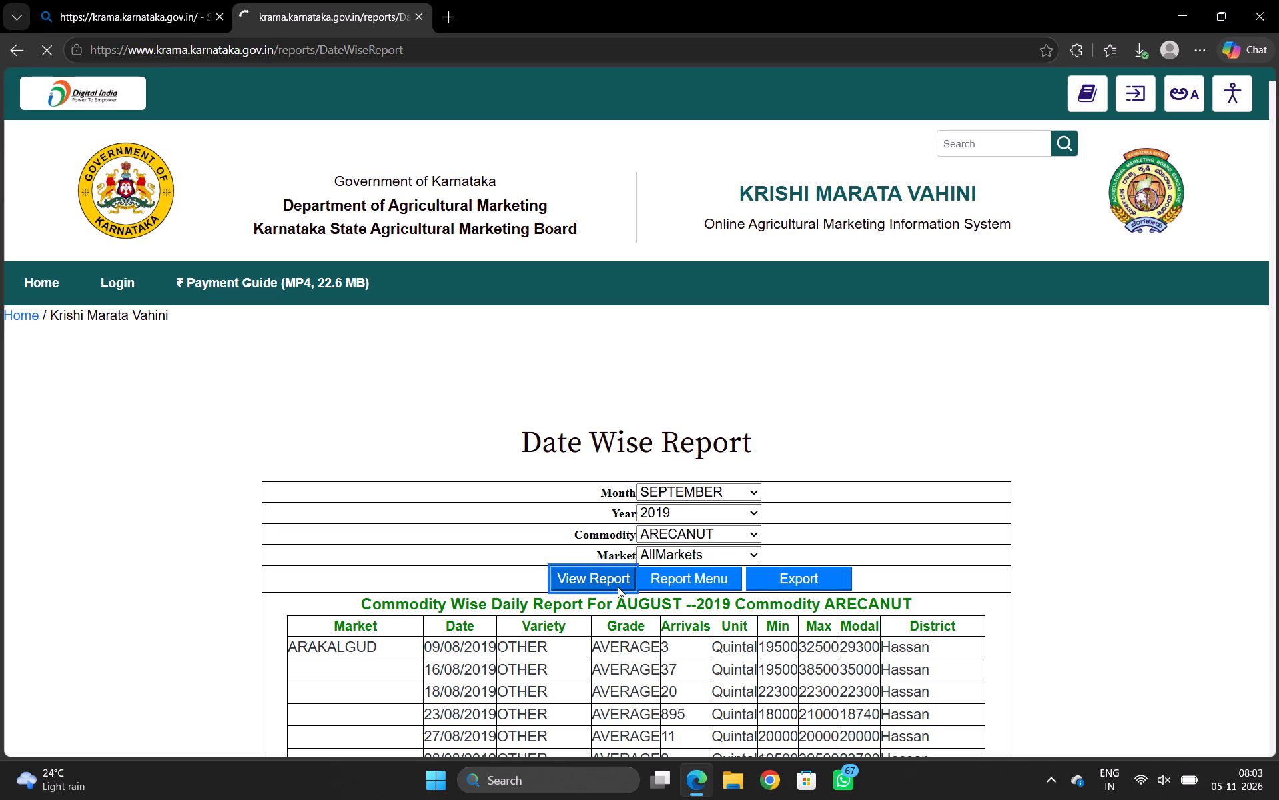
left_click(795, 583)
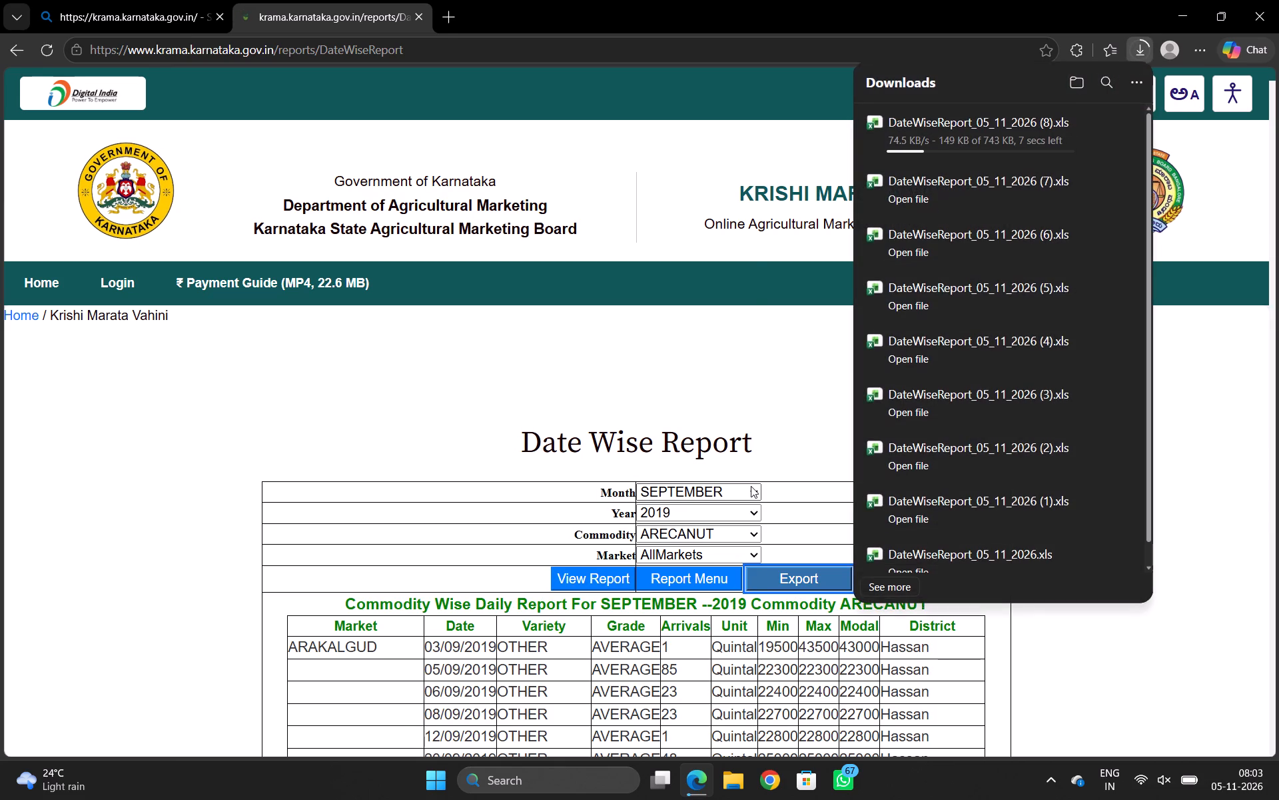
Generate and export the arecanut date wise report for October 2019.
left_click(751, 486)
left_click(701, 417)
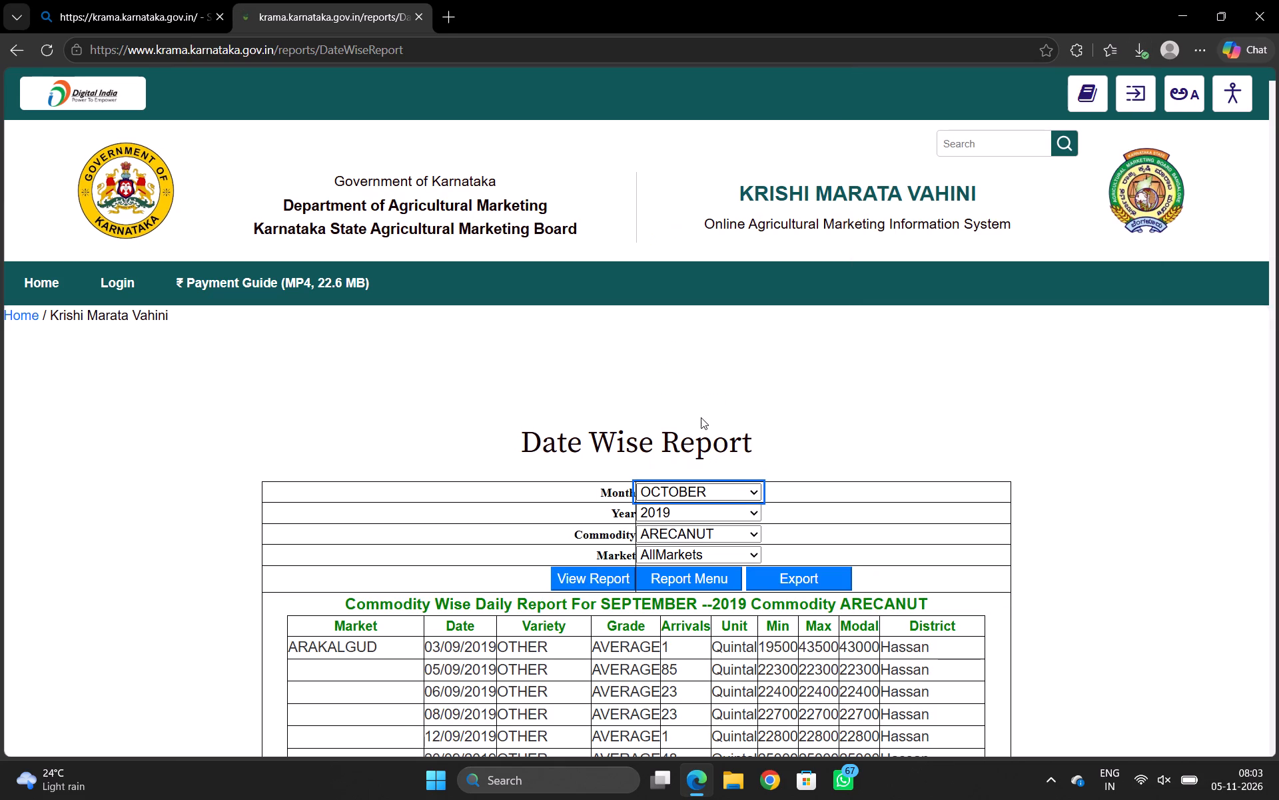
left_click(595, 583)
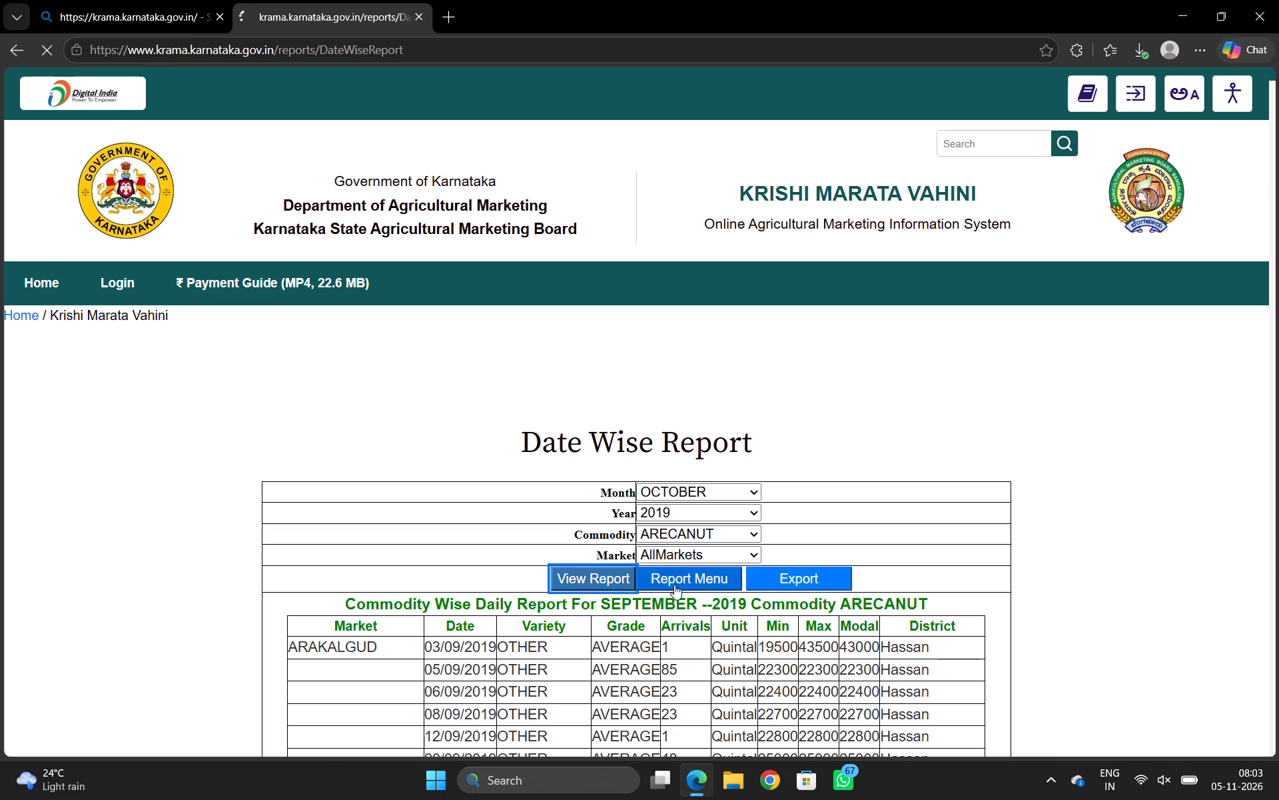
left_click(793, 570)
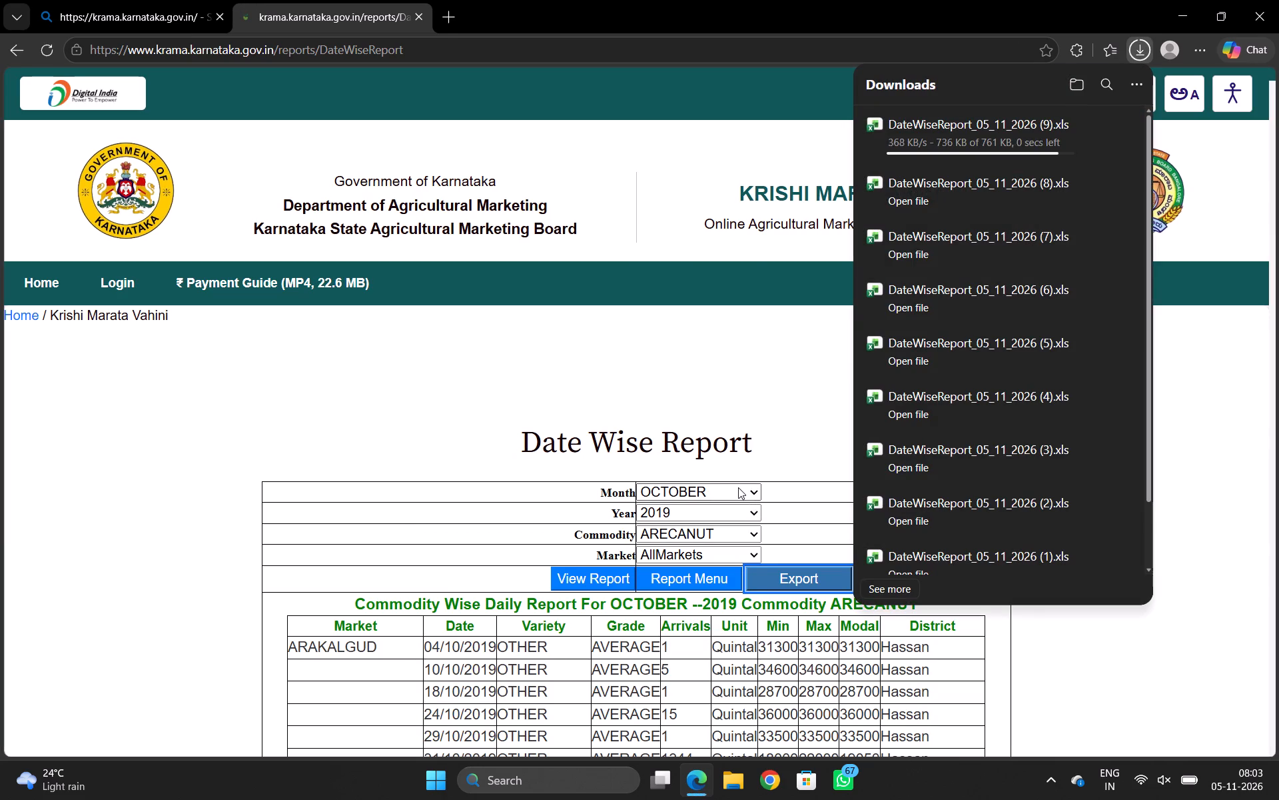
Generate and export the arecanut date wise report for November 2019.
left_click(738, 487)
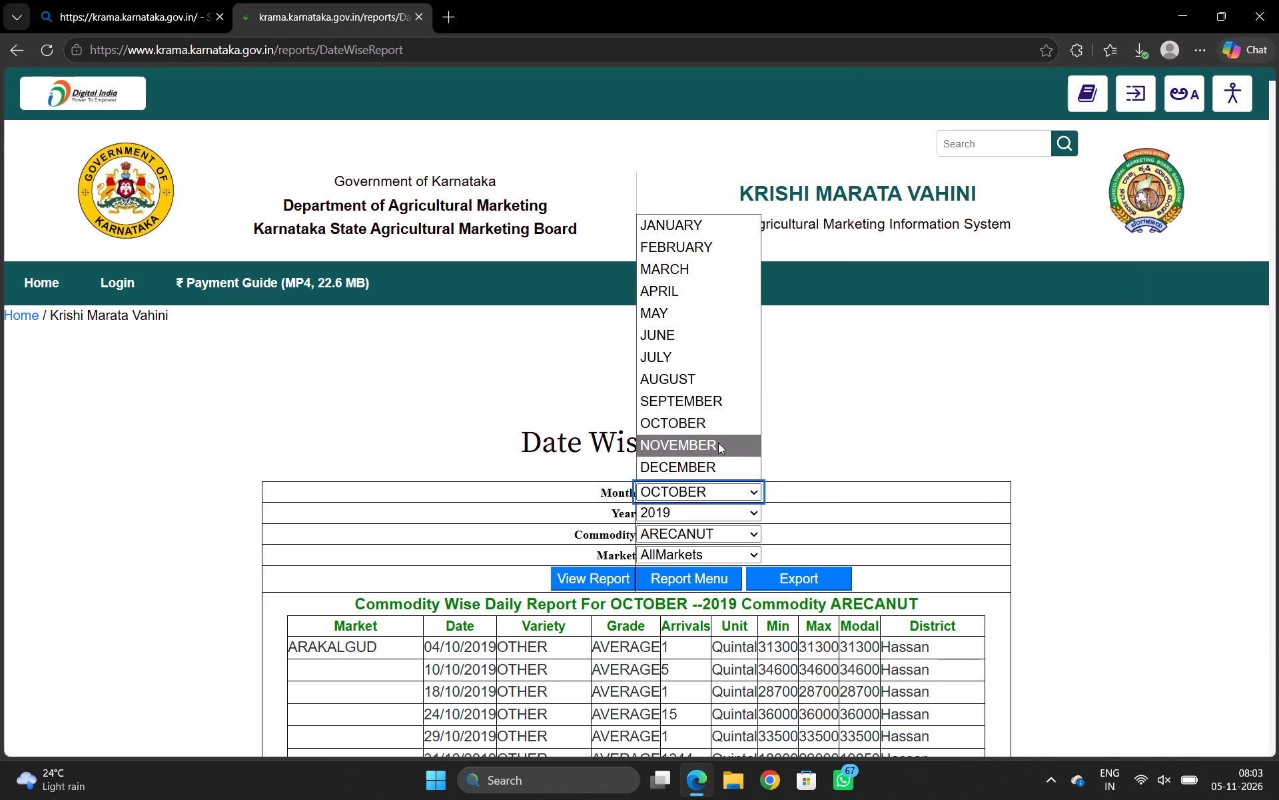
left_click(718, 443)
left_click(612, 575)
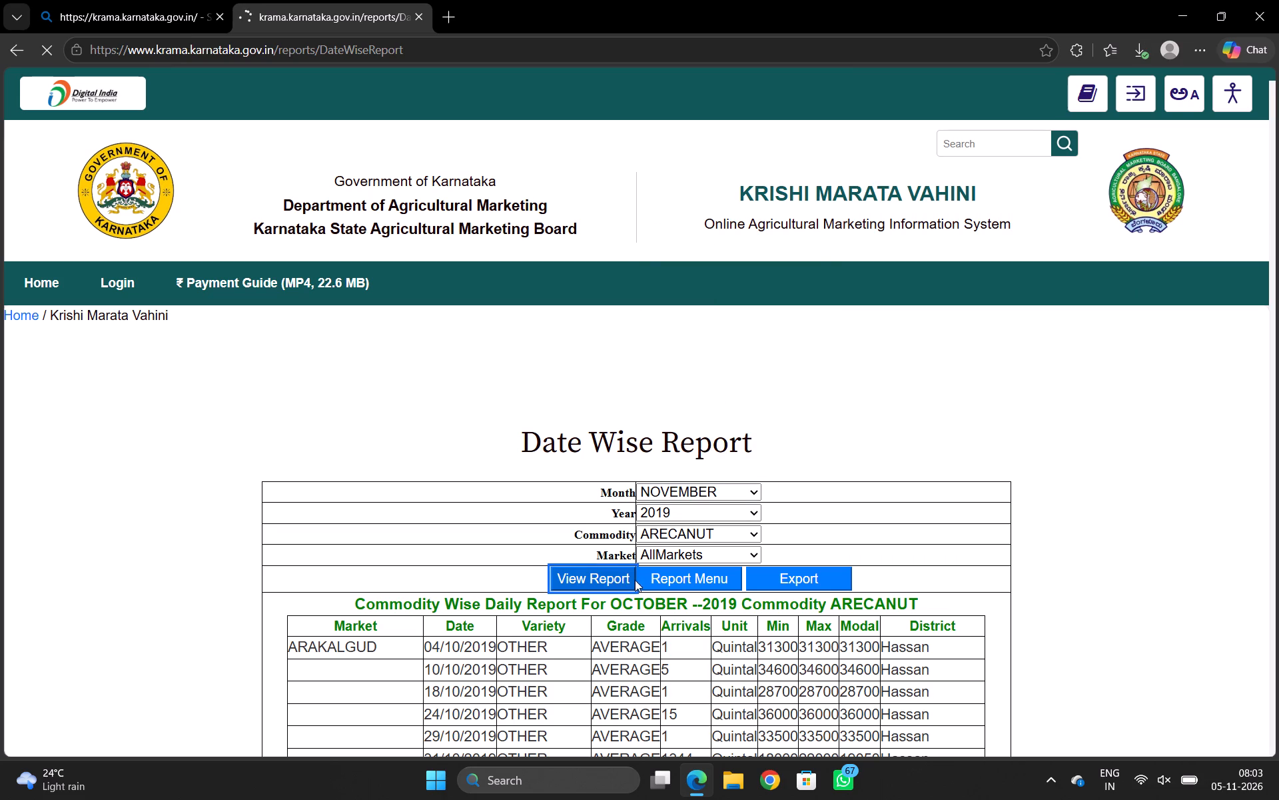
left_click(803, 578)
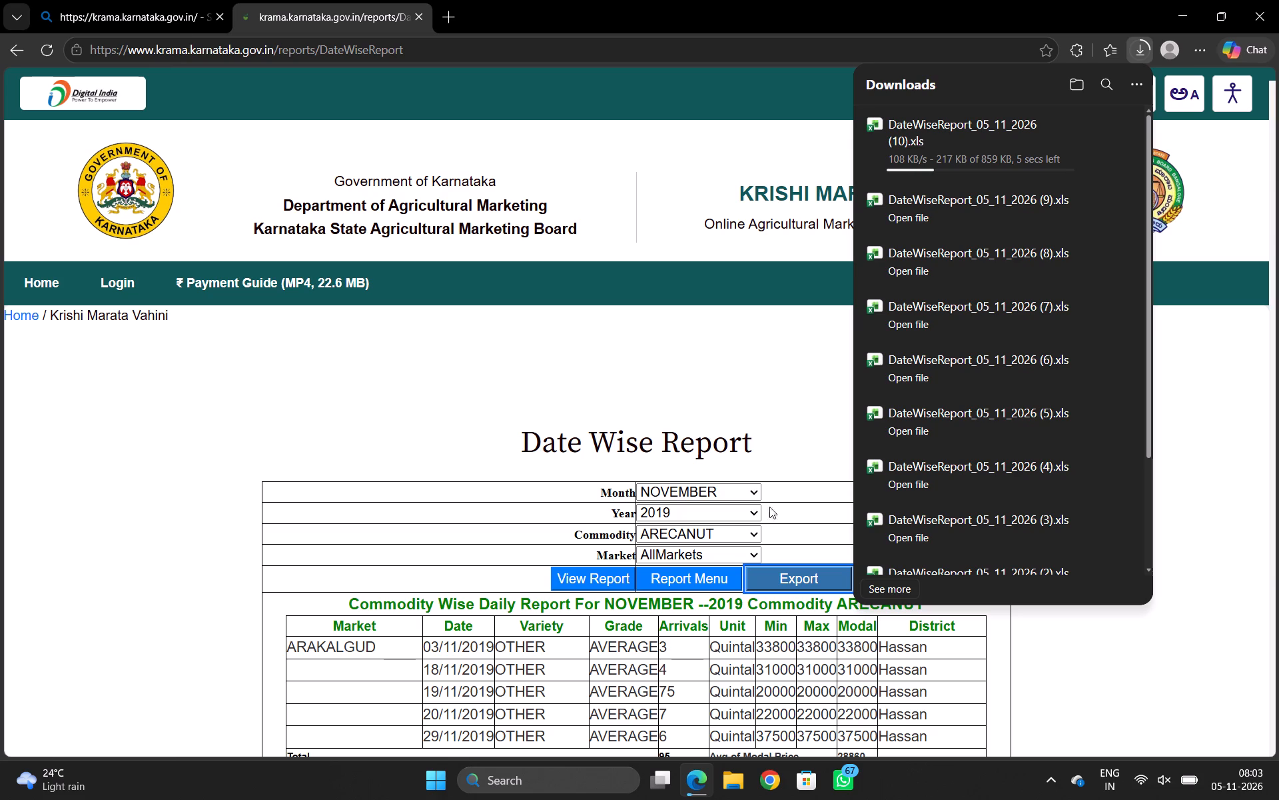
Generate and export the arecanut date wise report for December 2019.
left_click(745, 491)
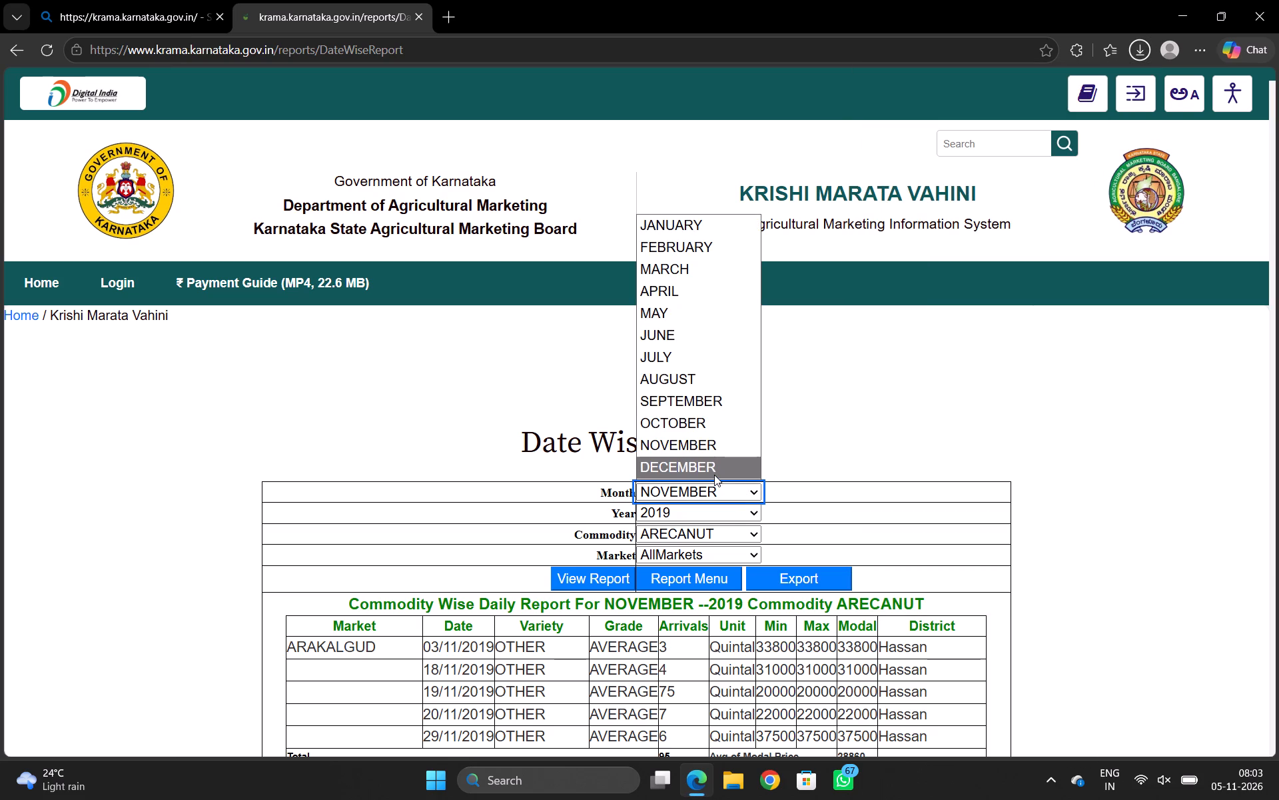
left_click(714, 475)
left_click(616, 581)
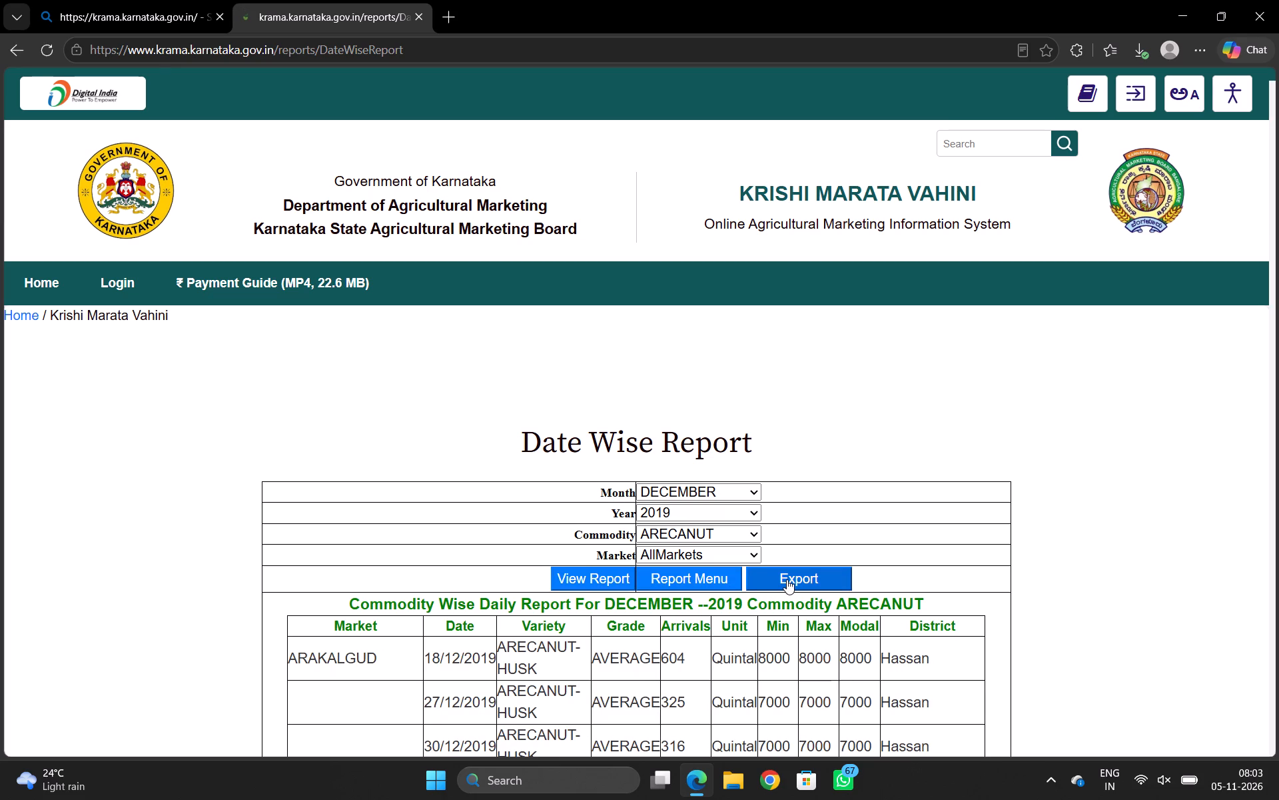
left_click(787, 579)
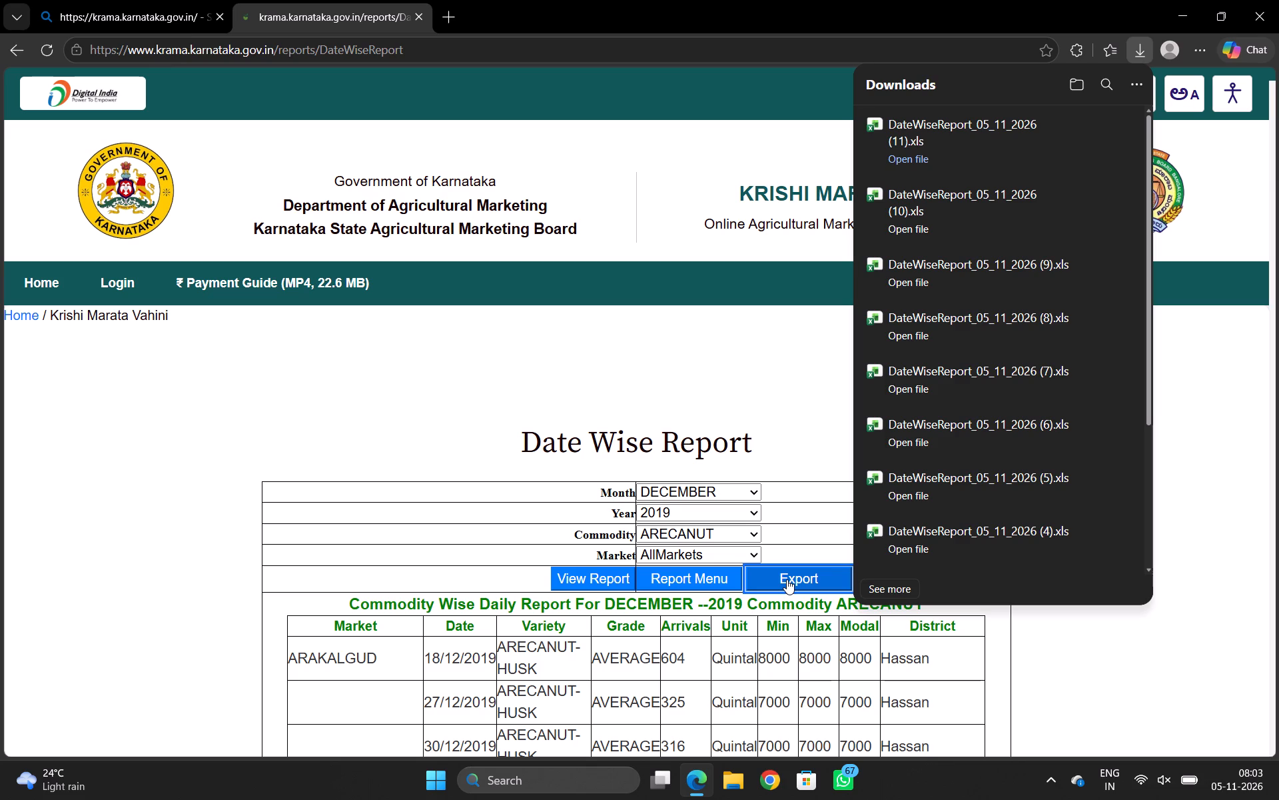
Switch the report period to January 2020, then generate and export the arecanut date wise report for all markets.
left_click(749, 493)
left_click(689, 218)
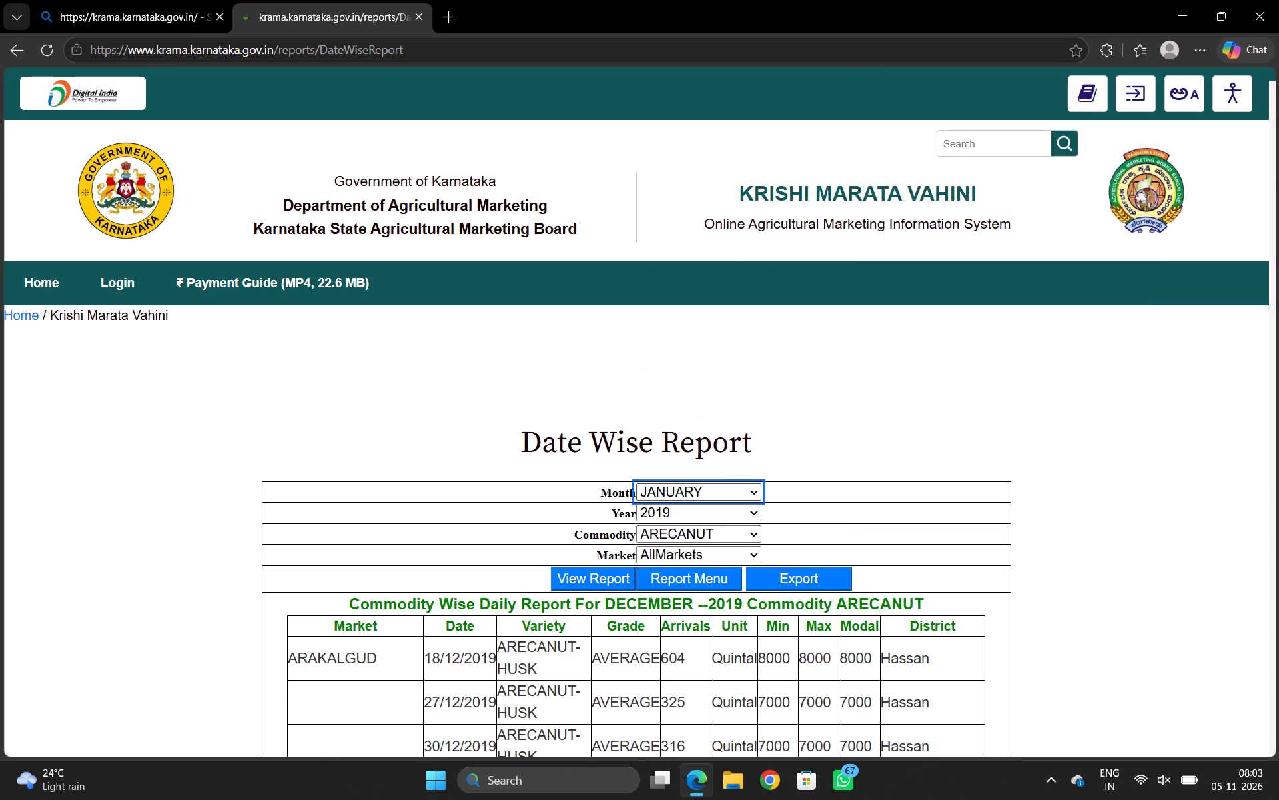
left_click(752, 503)
left_click(751, 507)
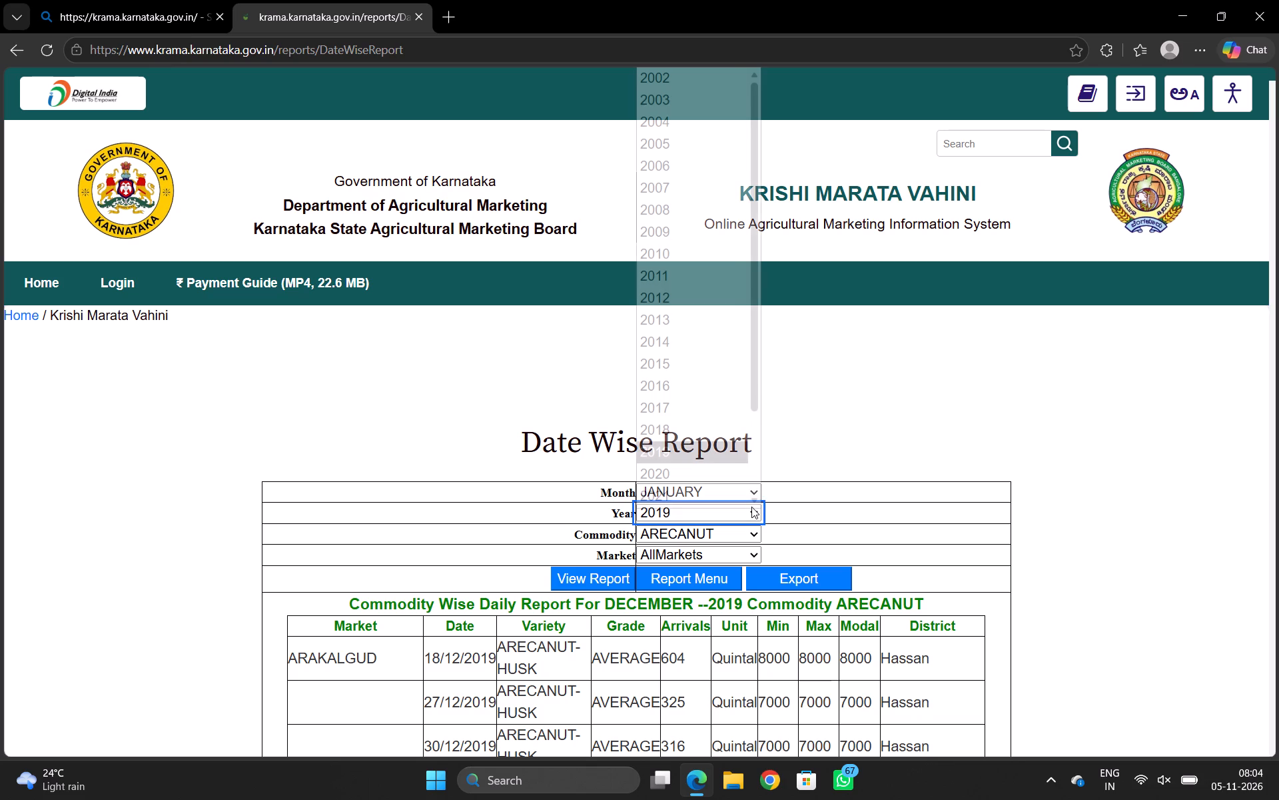
left_click(715, 473)
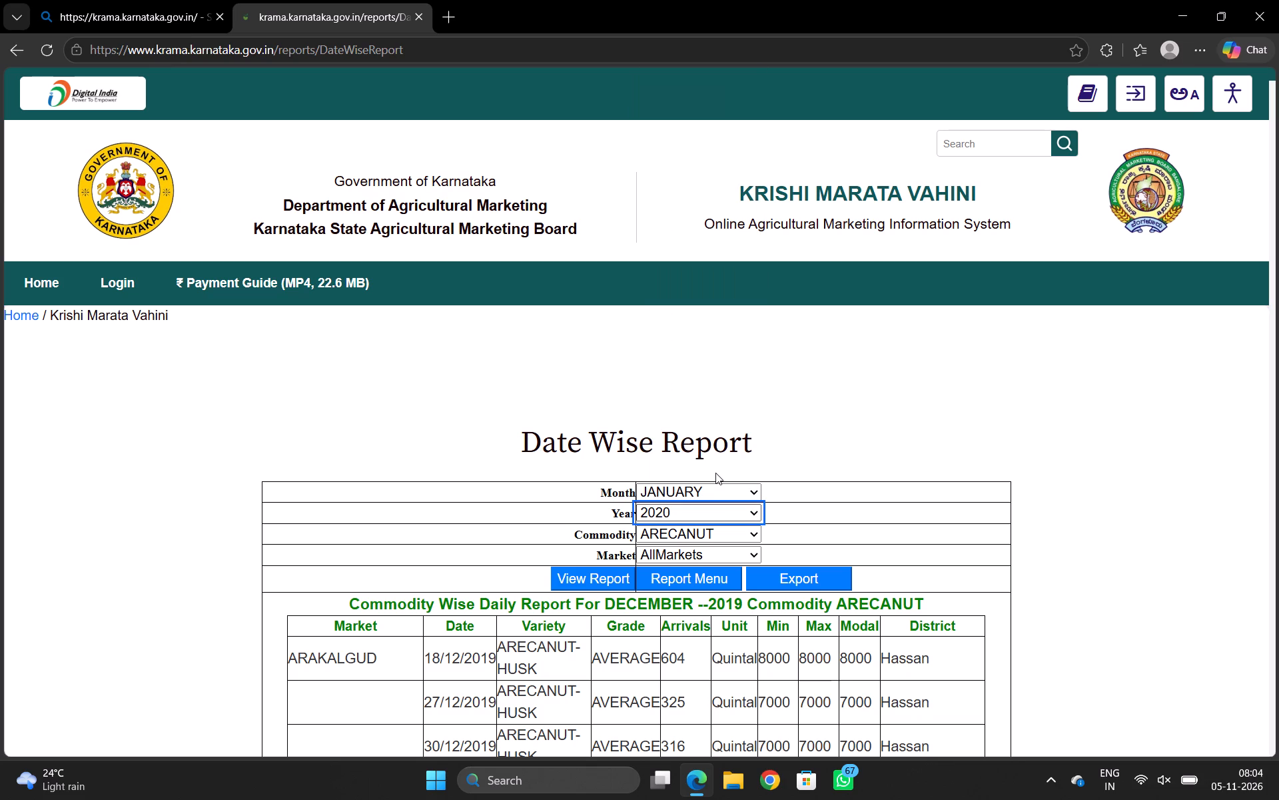
left_click(613, 579)
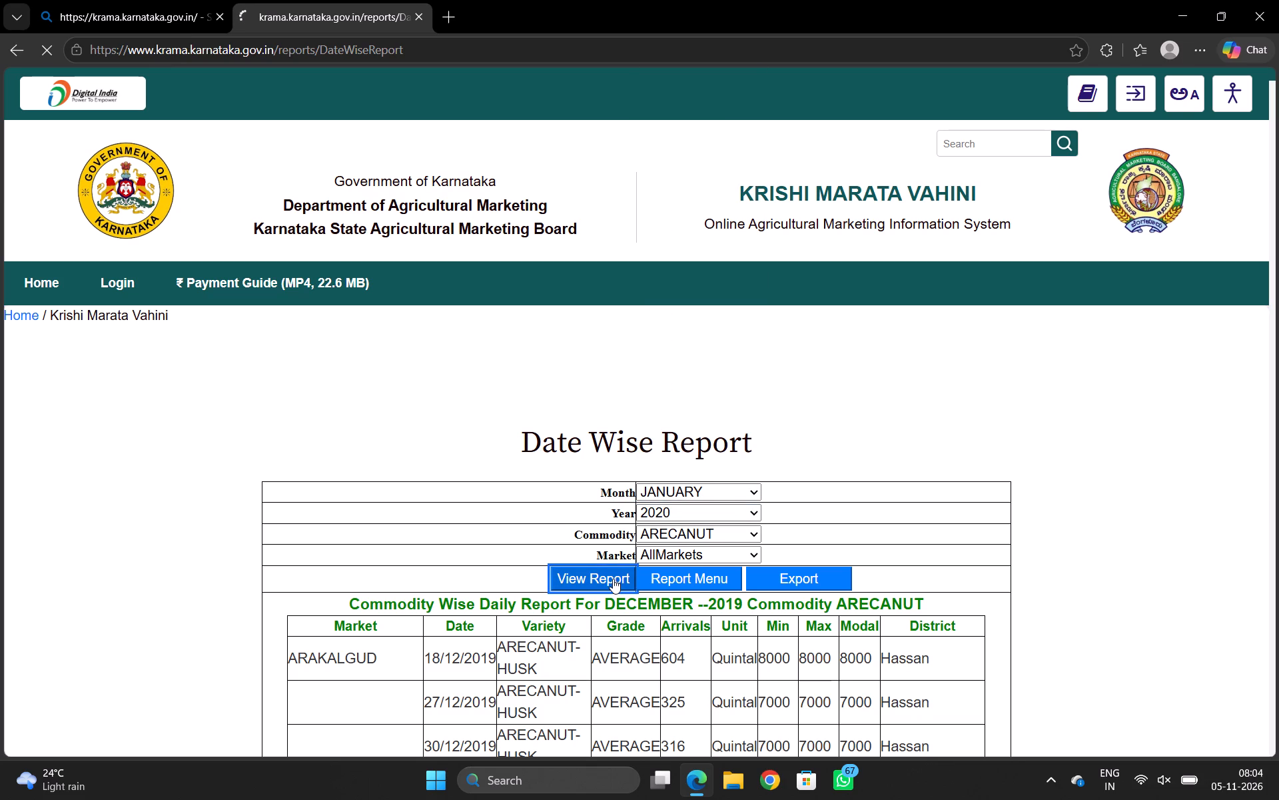
left_click(791, 580)
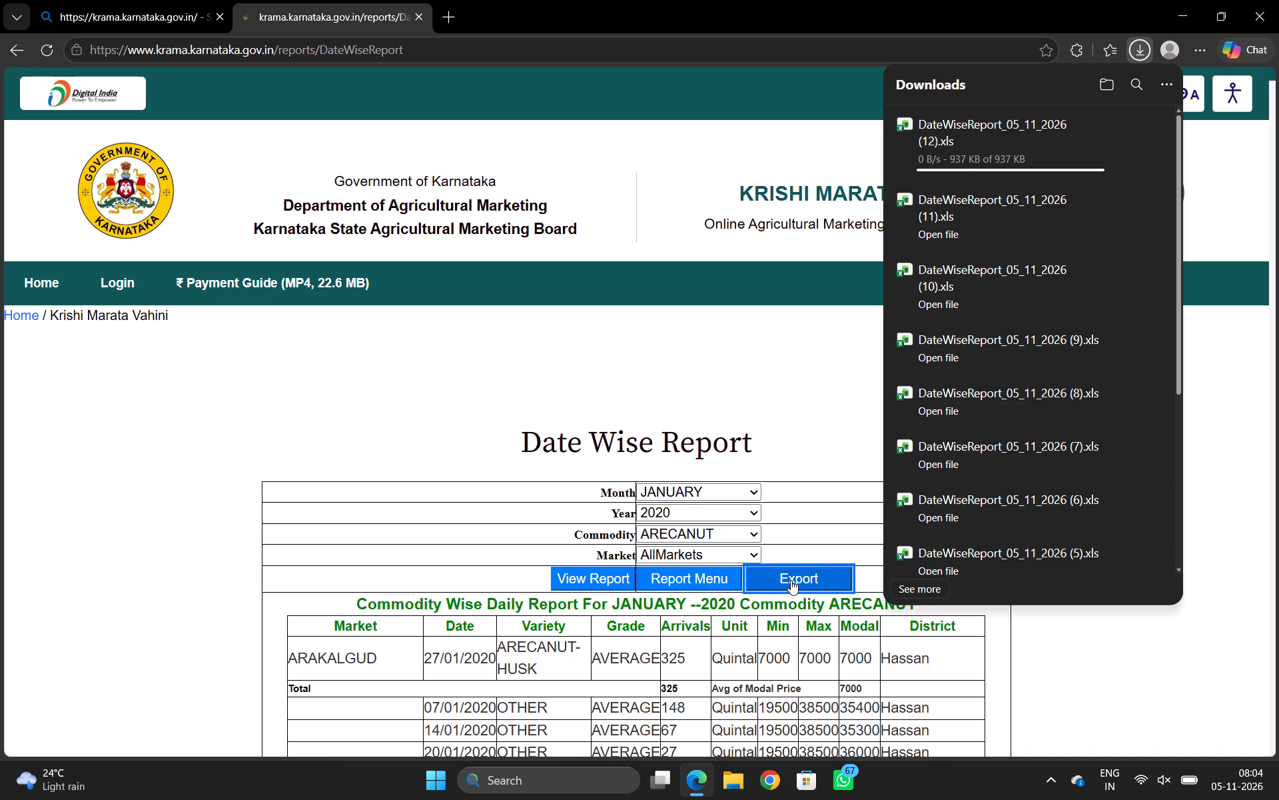
Generate and export the arecanut date wise report for February 2020.
left_click(737, 488)
left_click(659, 253)
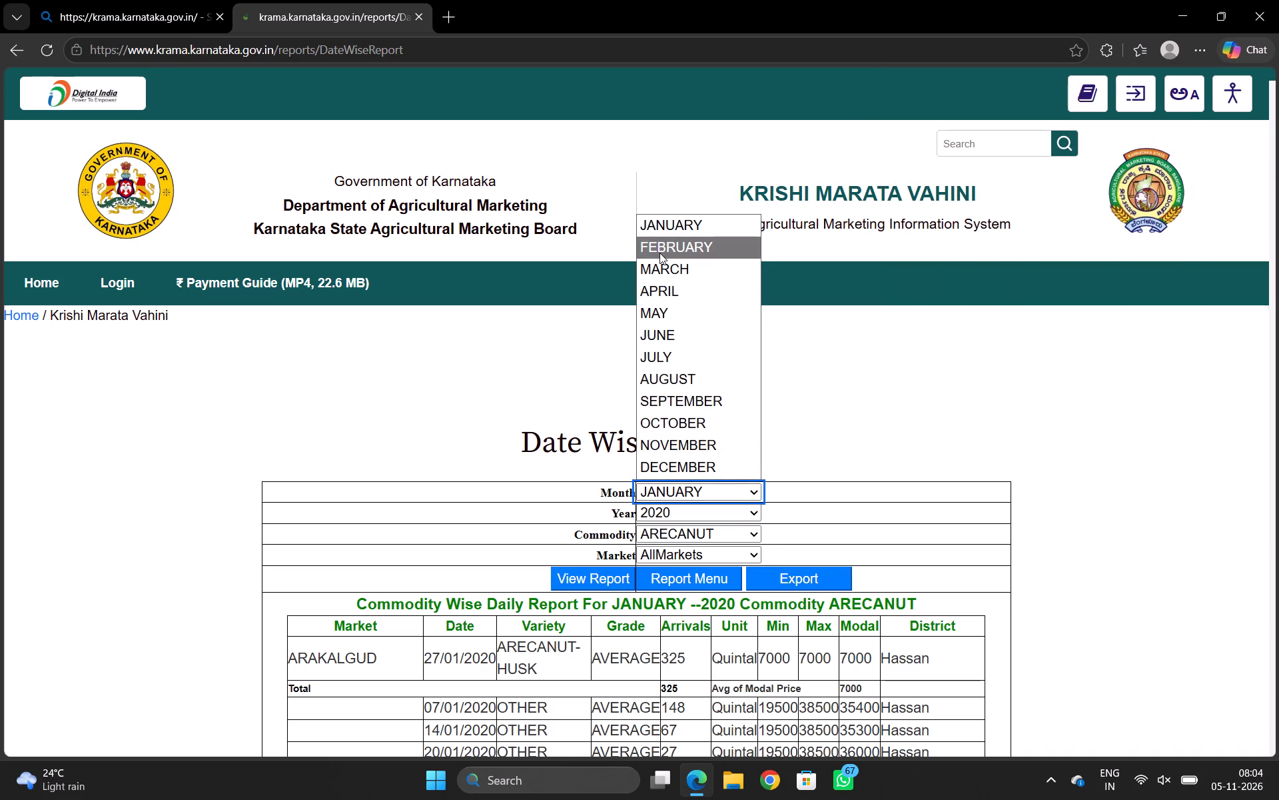
left_click(586, 584)
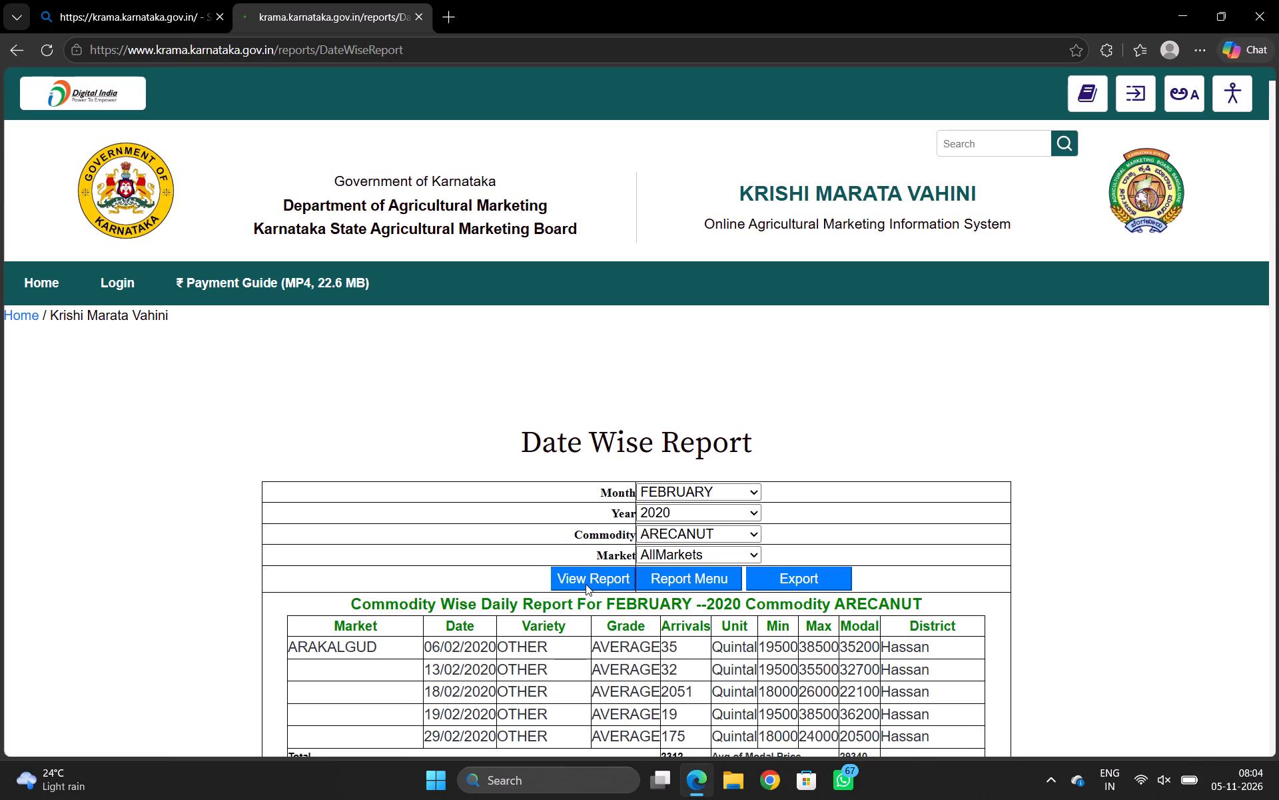
left_click(816, 581)
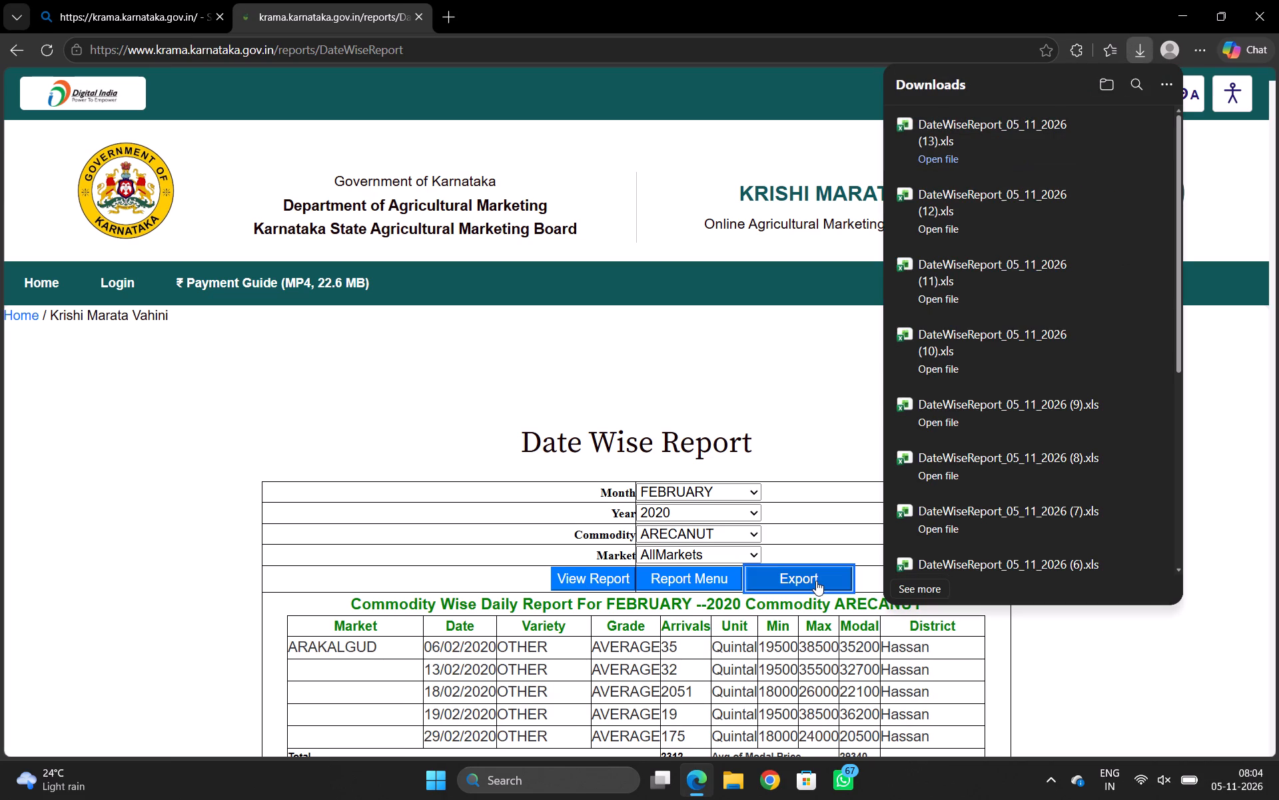
Generate and export the arecanut date wise report for March 2020.
left_click(745, 493)
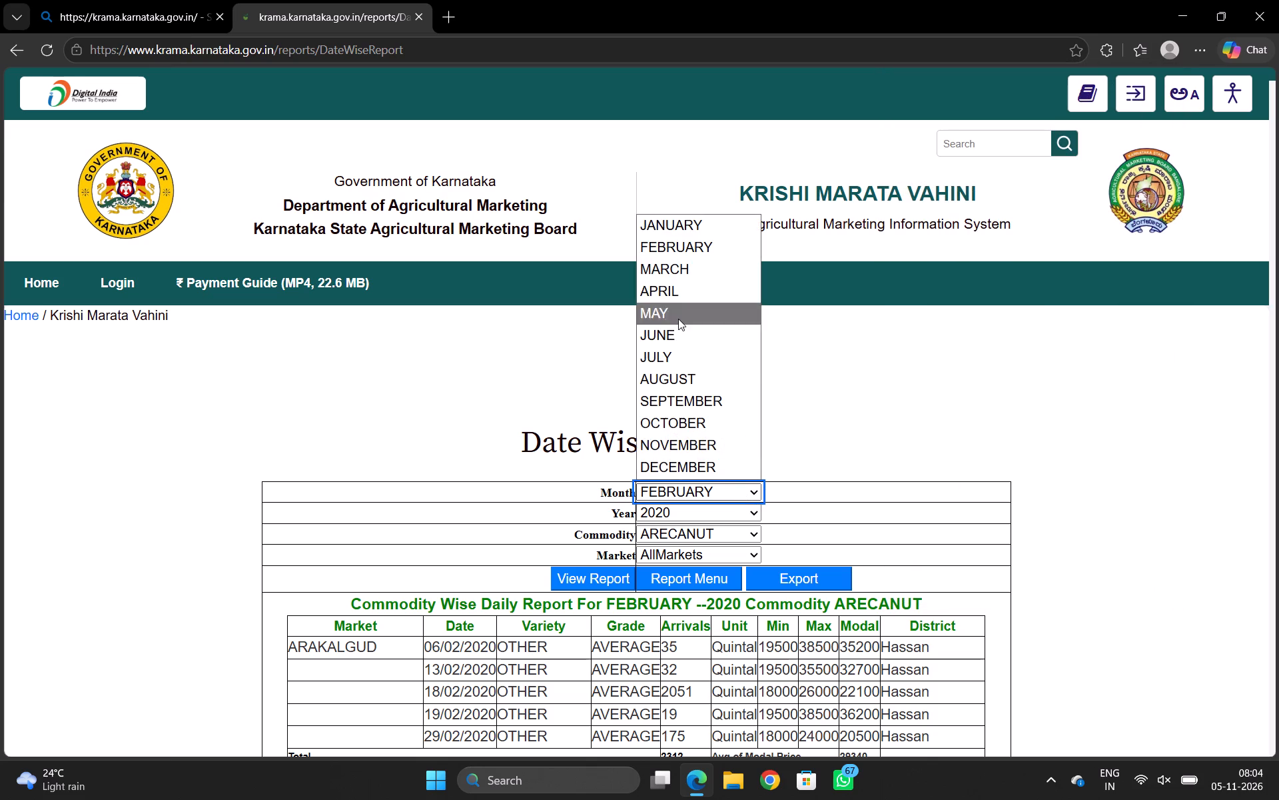
left_click(668, 276)
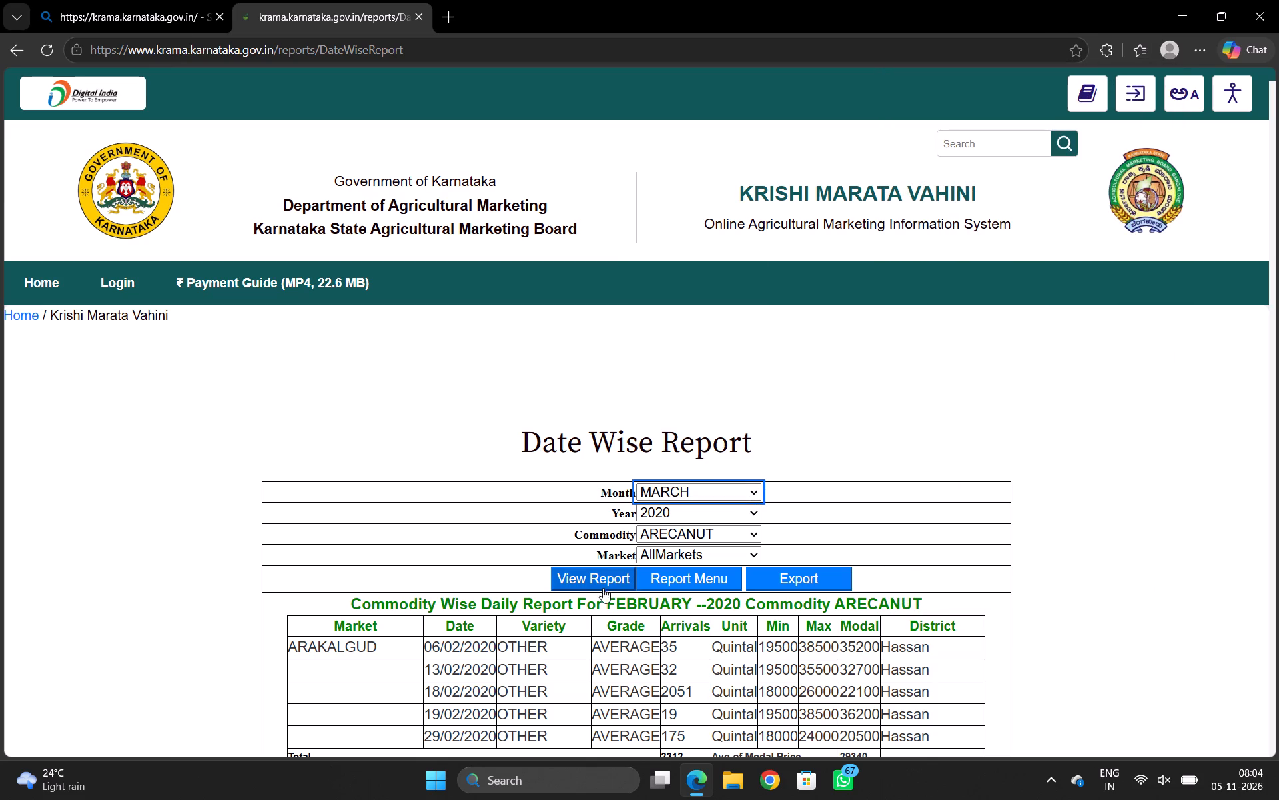
left_click(603, 578)
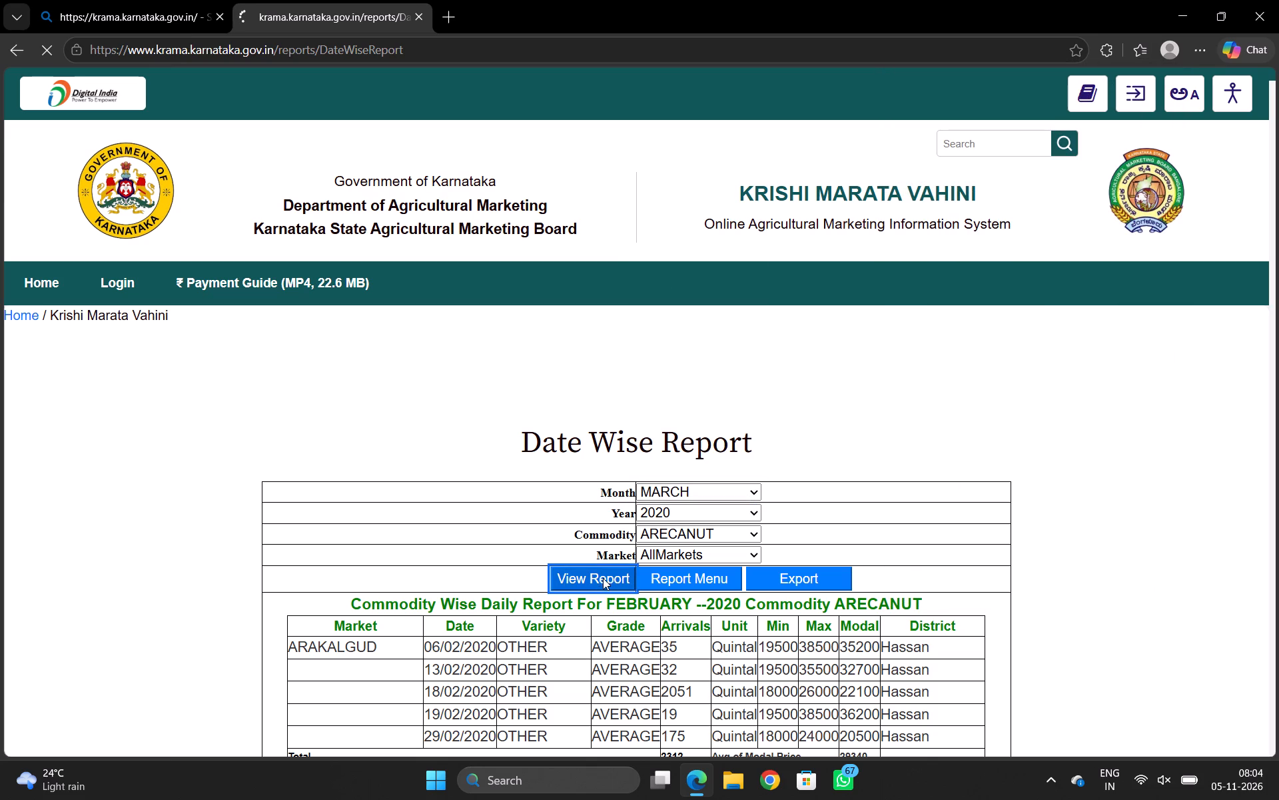
left_click(803, 577)
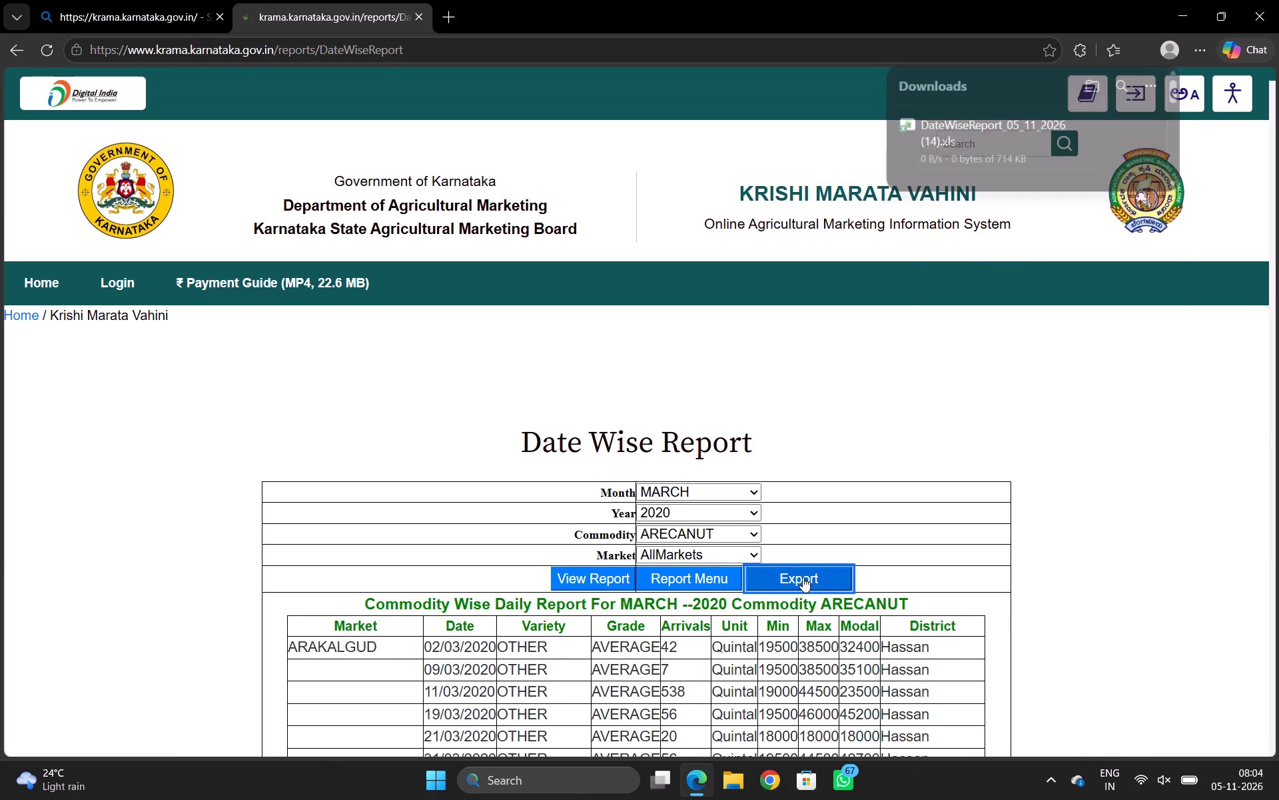
Generate and export the arecanut date wise report for April 2020.
left_click(738, 489)
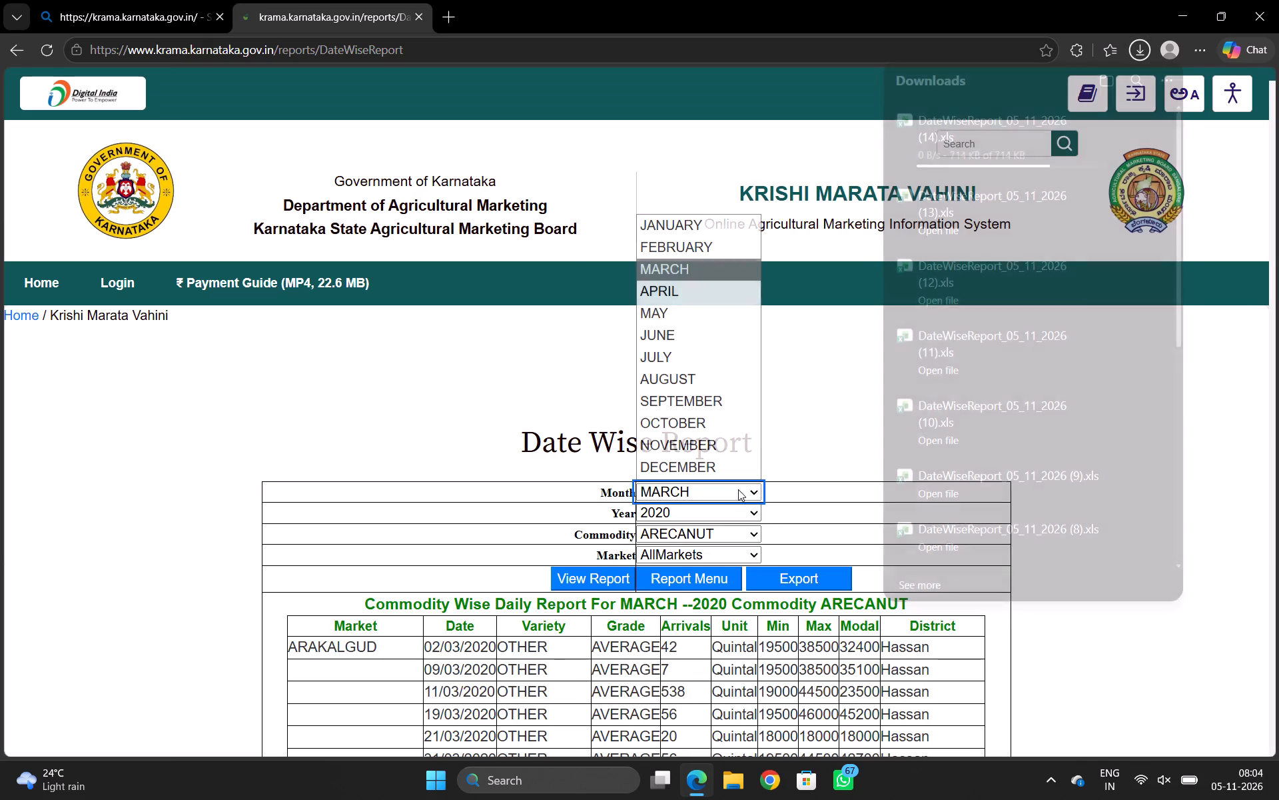
left_click(675, 293)
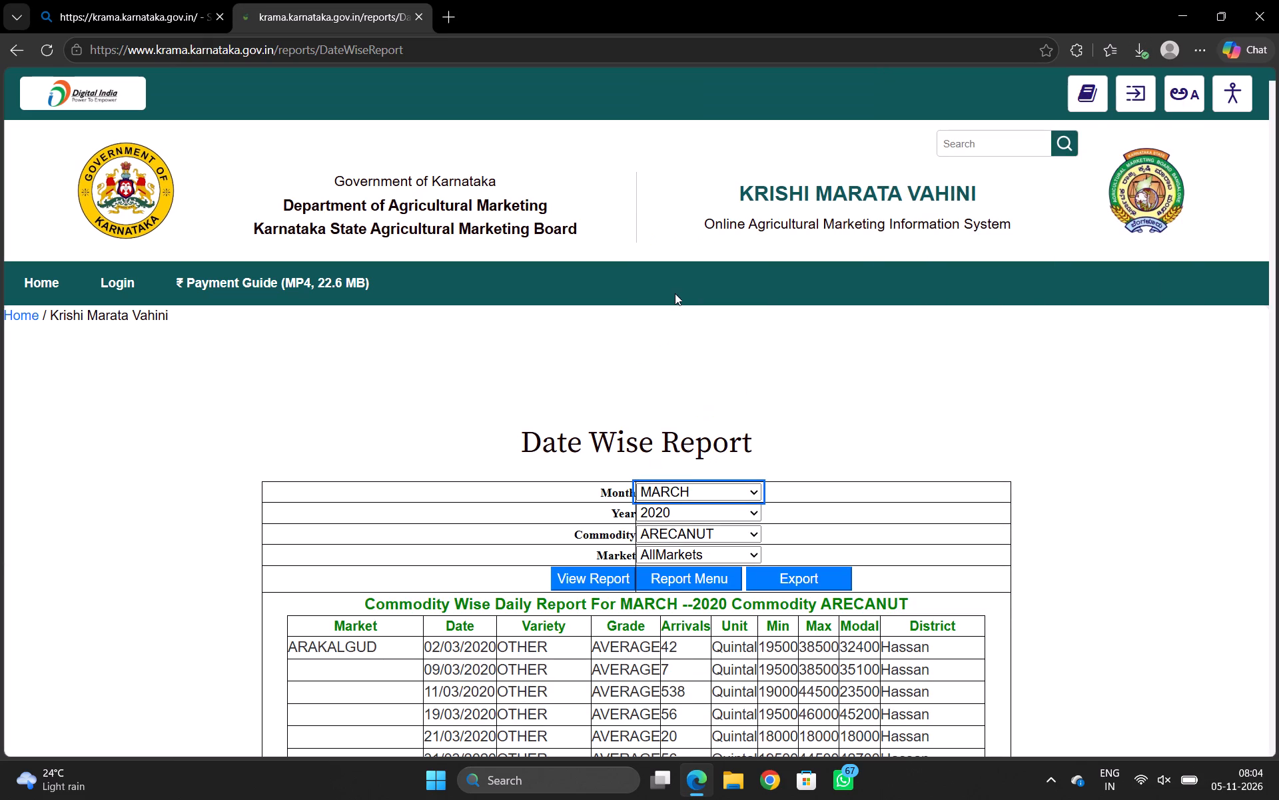
left_click(608, 574)
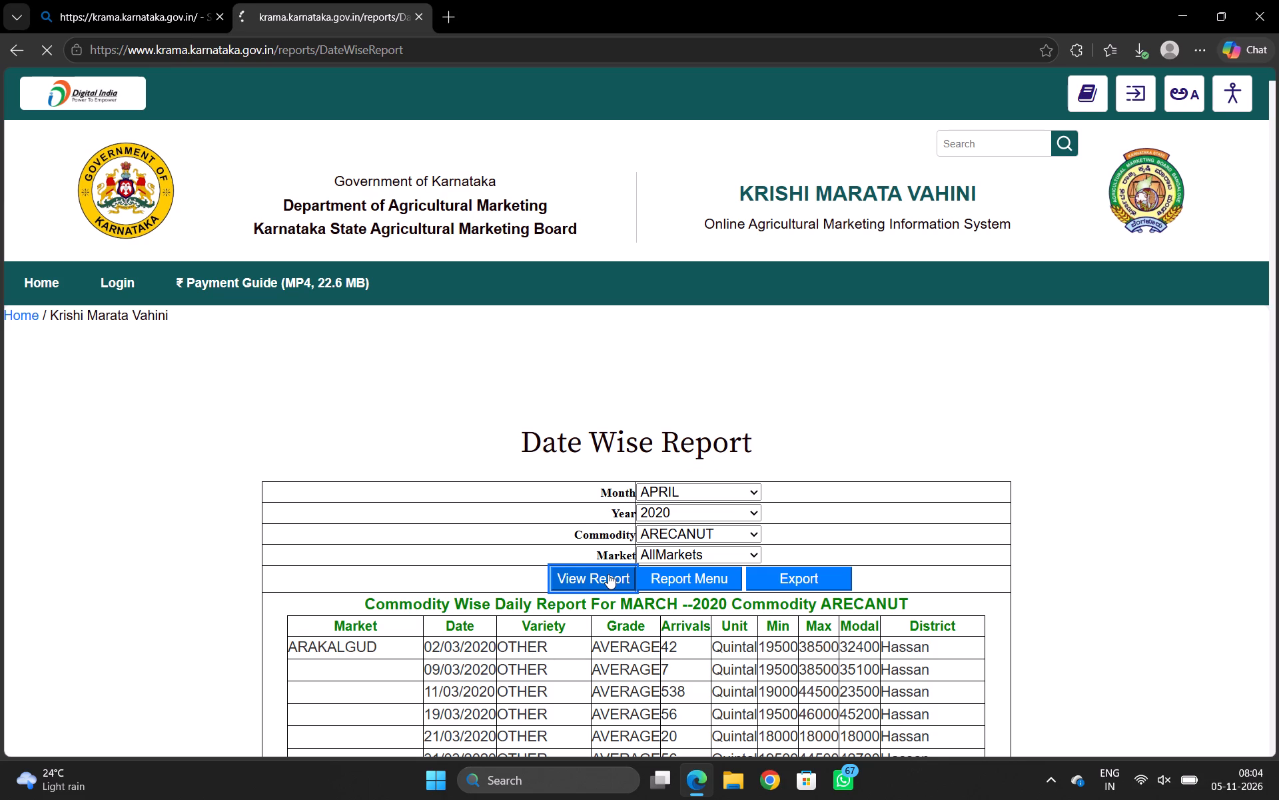
left_click(808, 580)
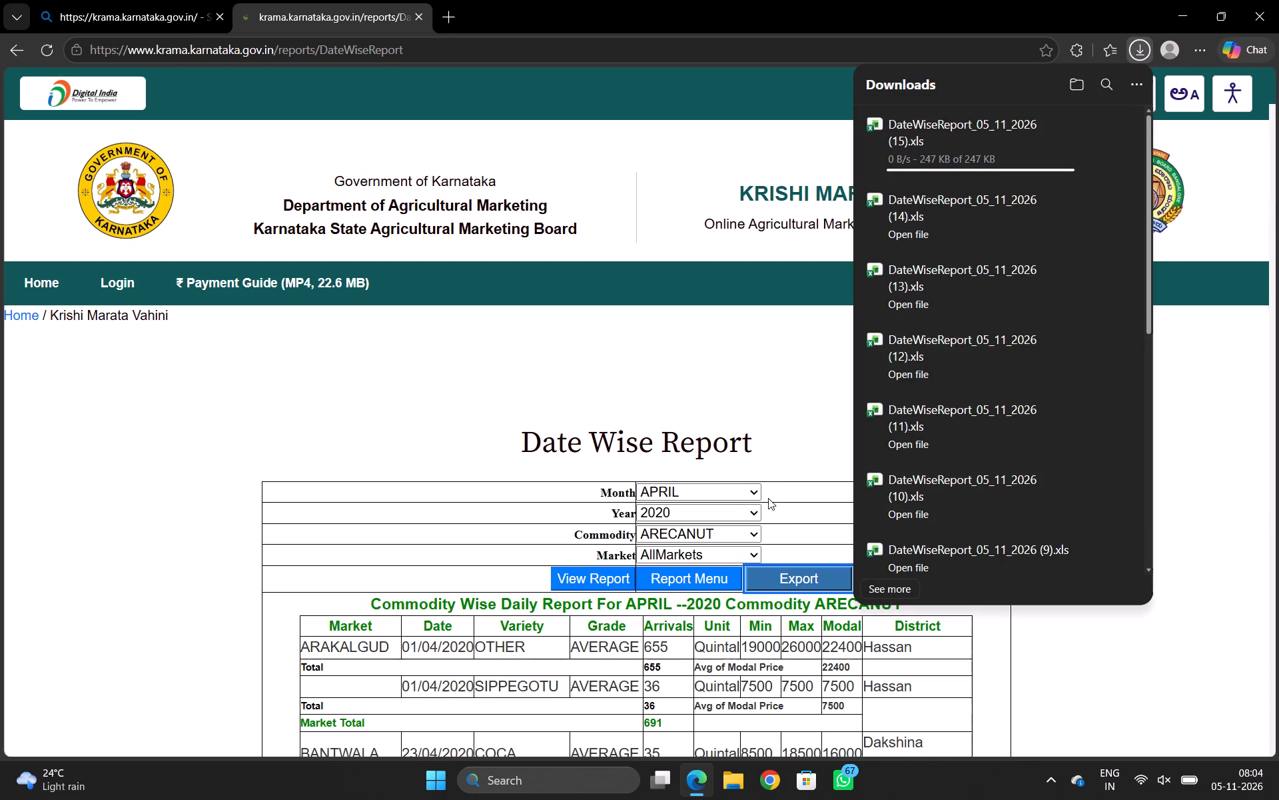
Generate and export the arecanut date wise report for all markets for May 2020.
left_click(748, 491)
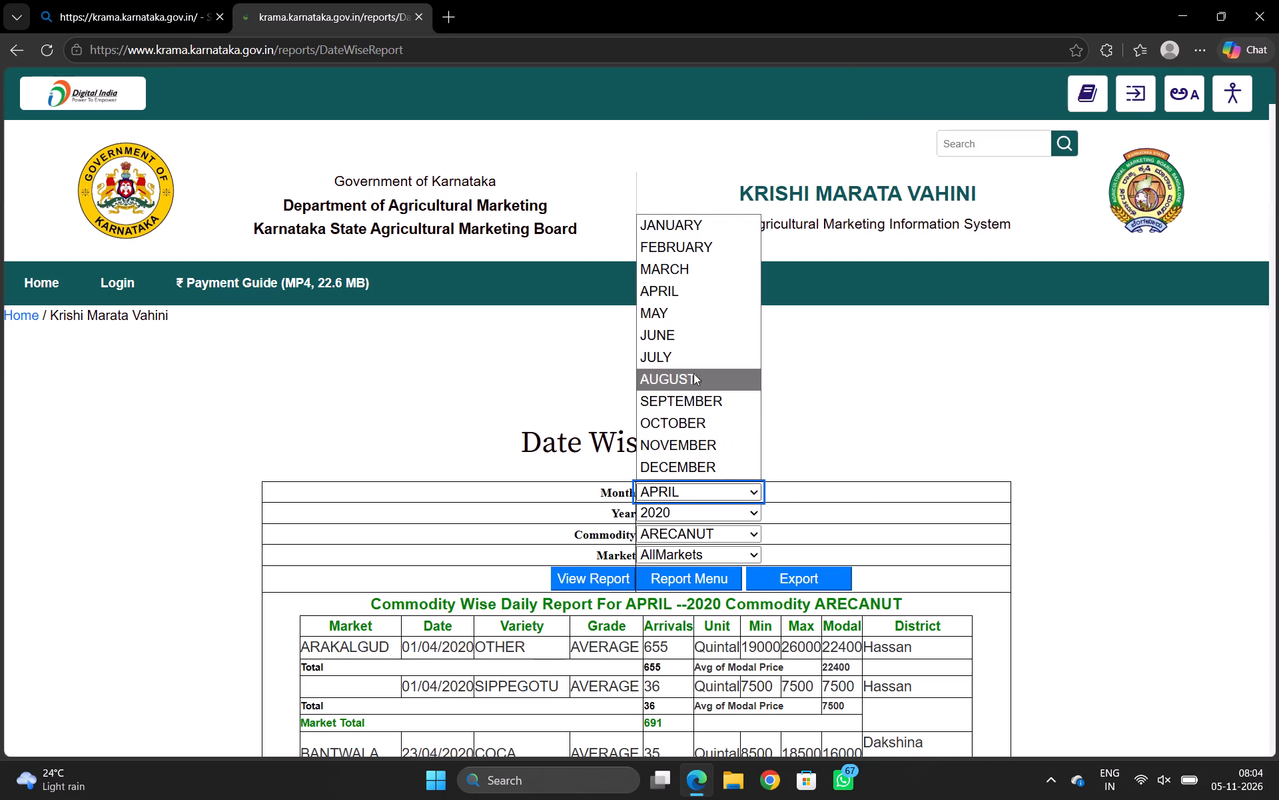
left_click(676, 309)
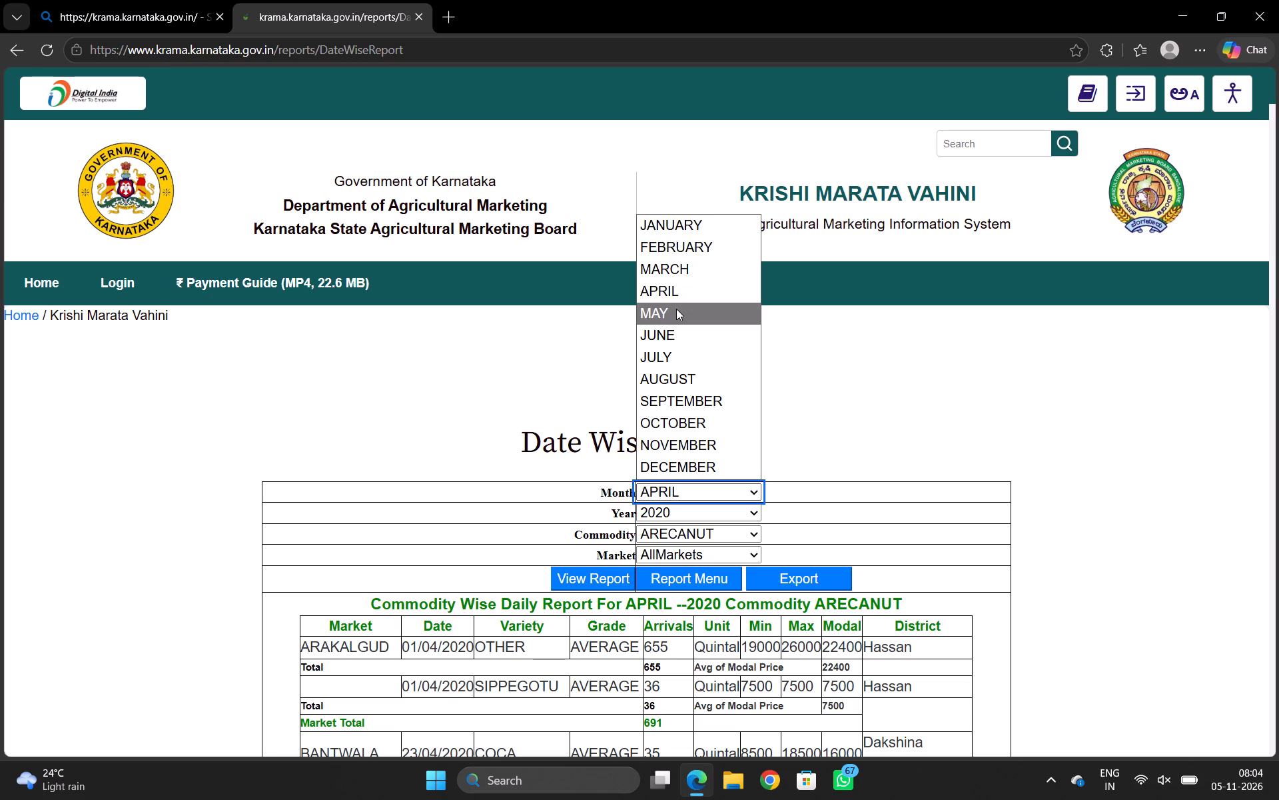
left_click(589, 573)
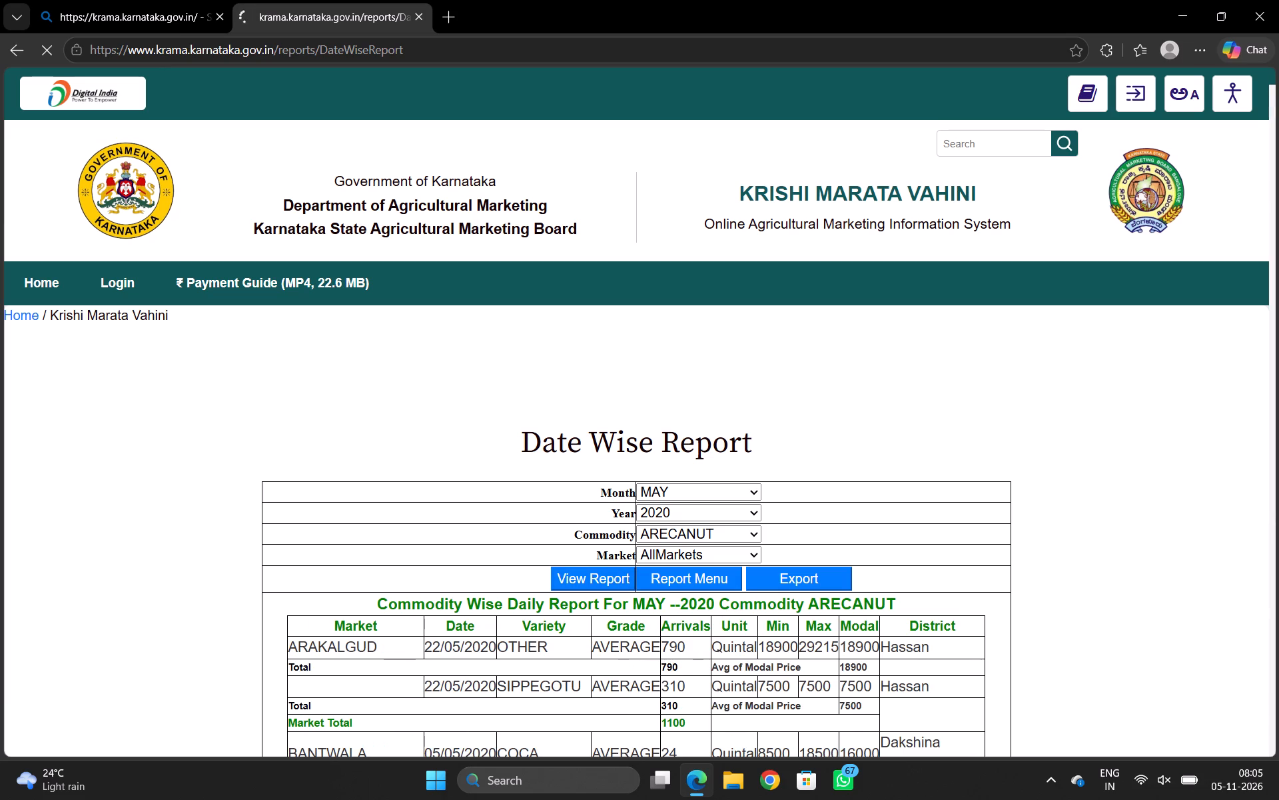
left_click(797, 585)
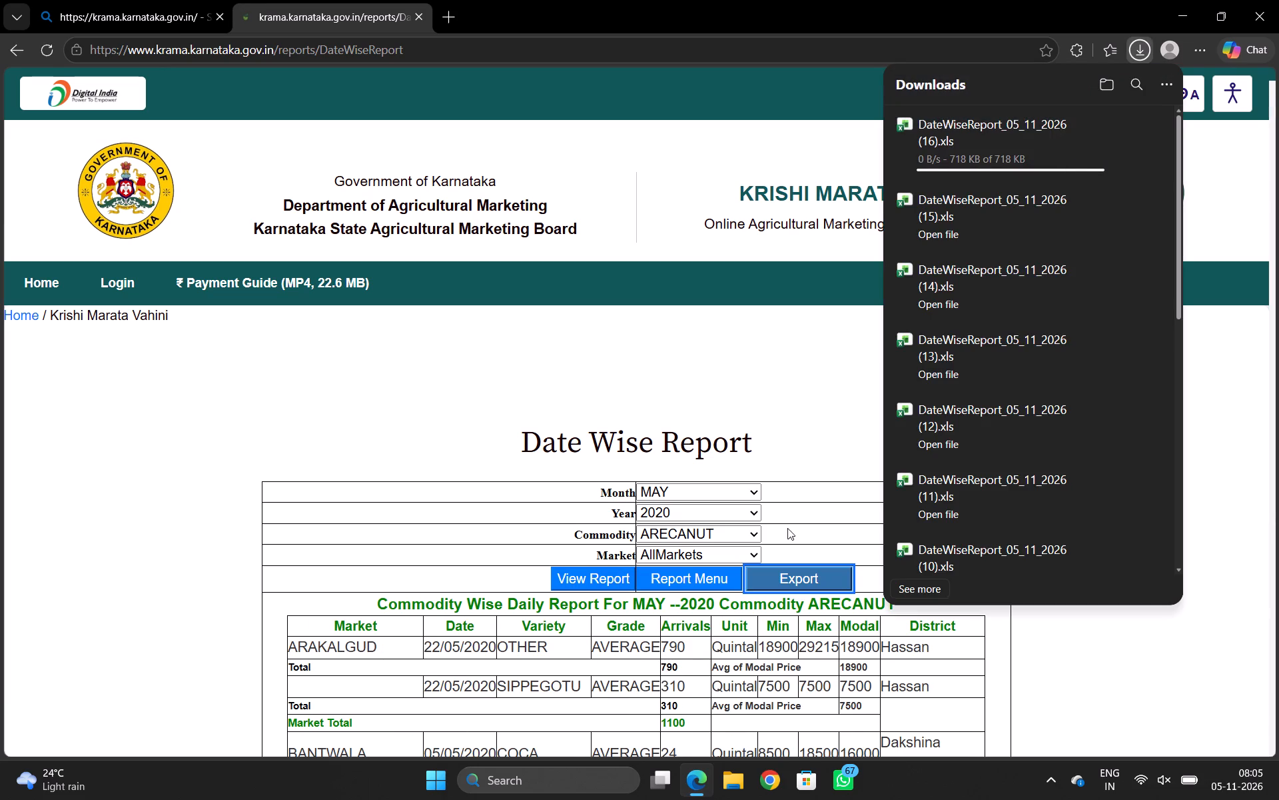
Generate and export the arecanut date wise report for all markets for June 2020.
left_click(755, 494)
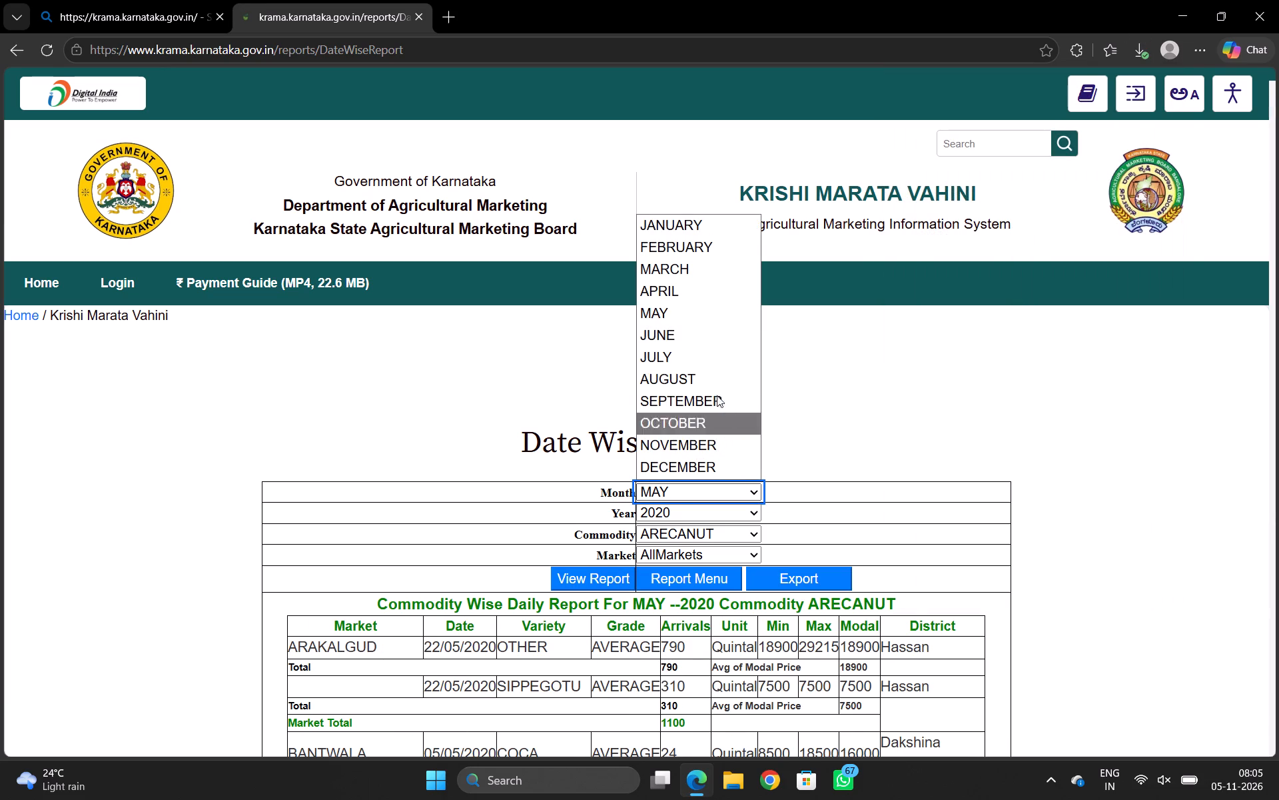
left_click(693, 340)
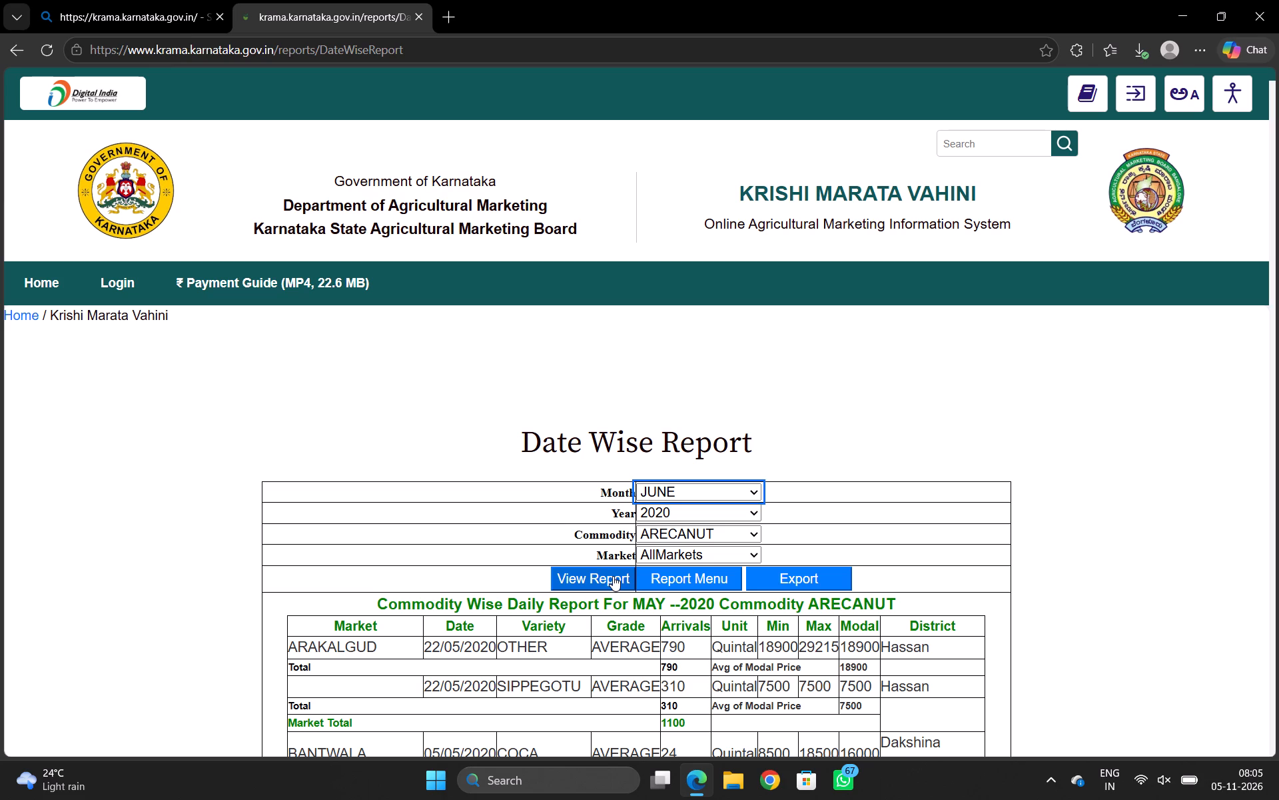
left_click(613, 576)
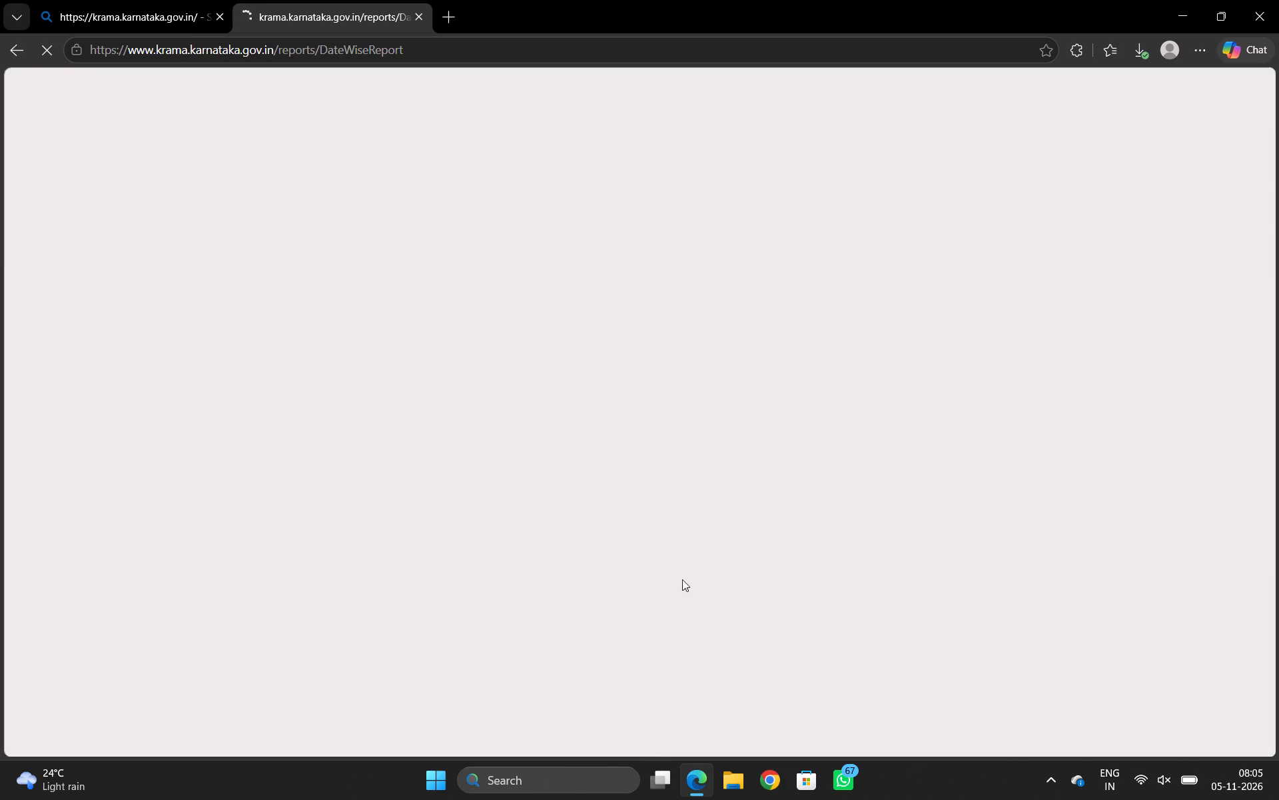
left_click(819, 584)
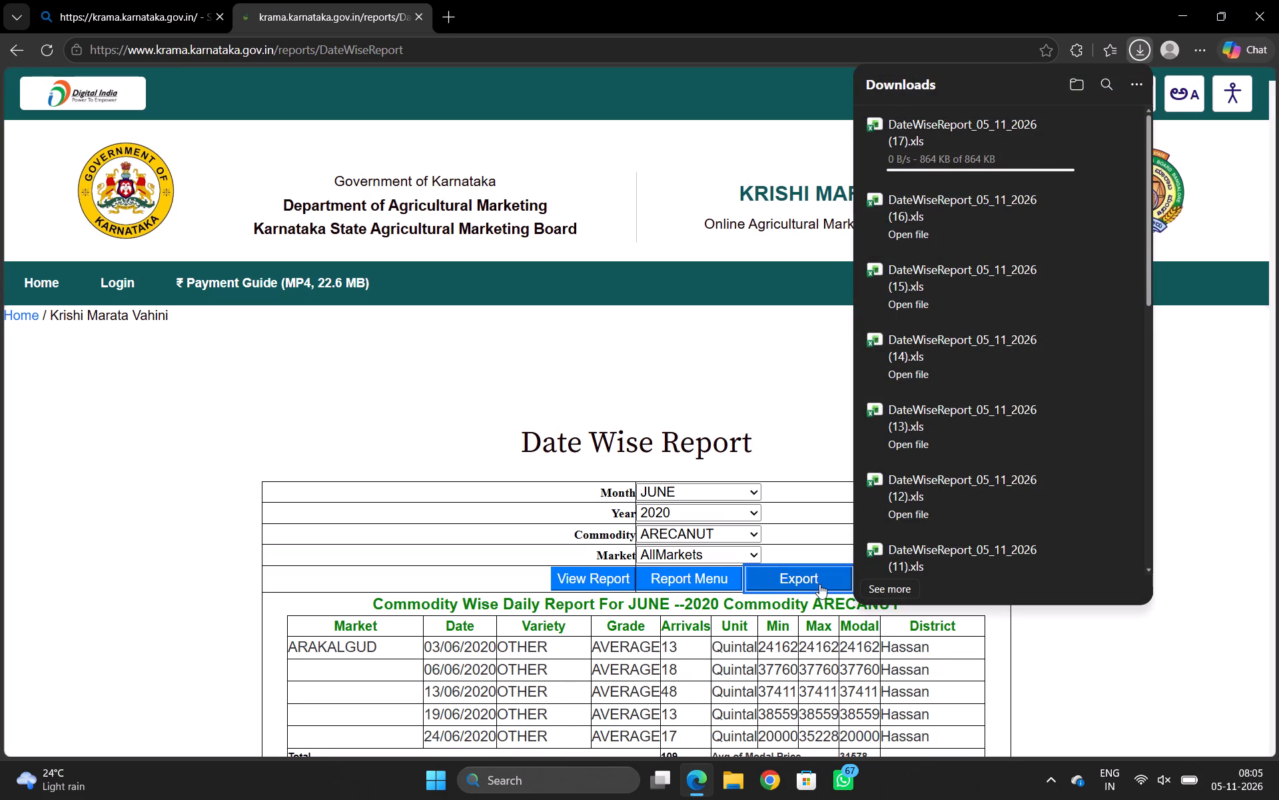
Generate and export the arecanut date wise report for all markets for July 2020.
left_click(743, 495)
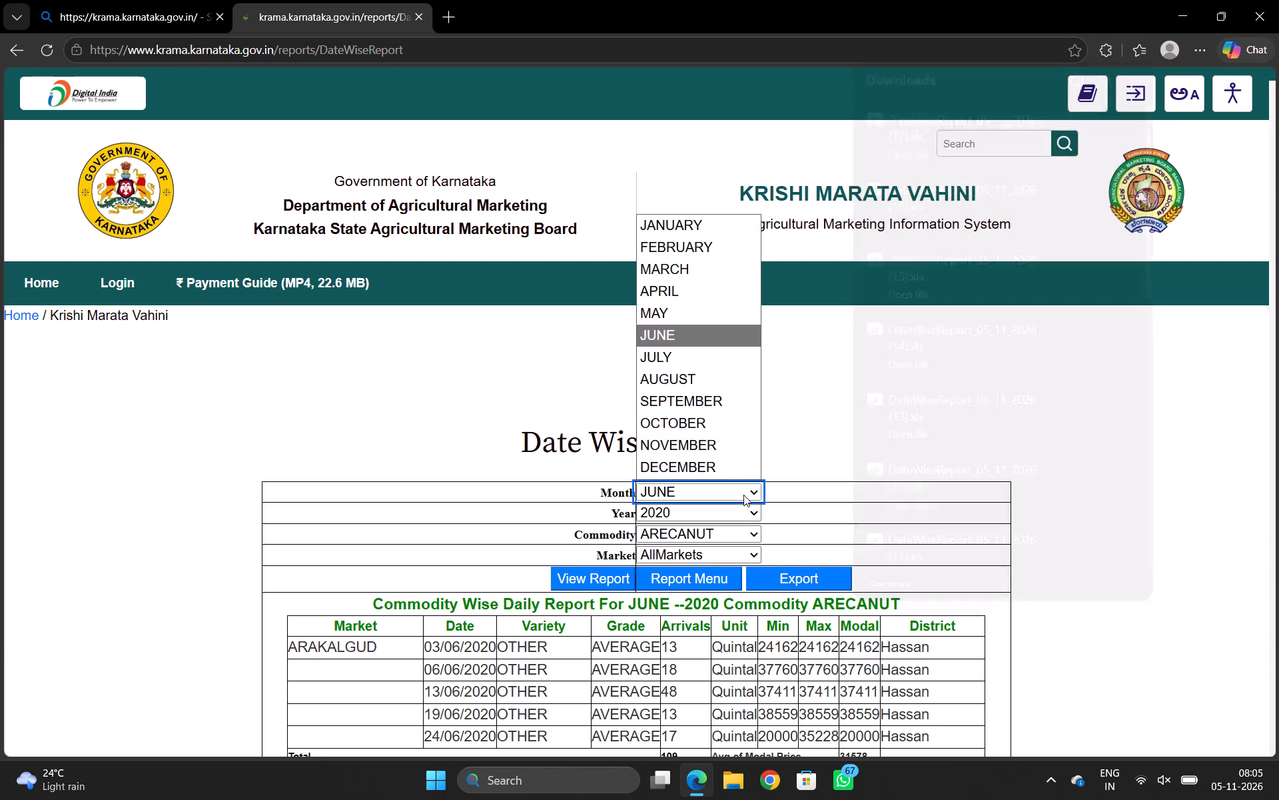
left_click(704, 365)
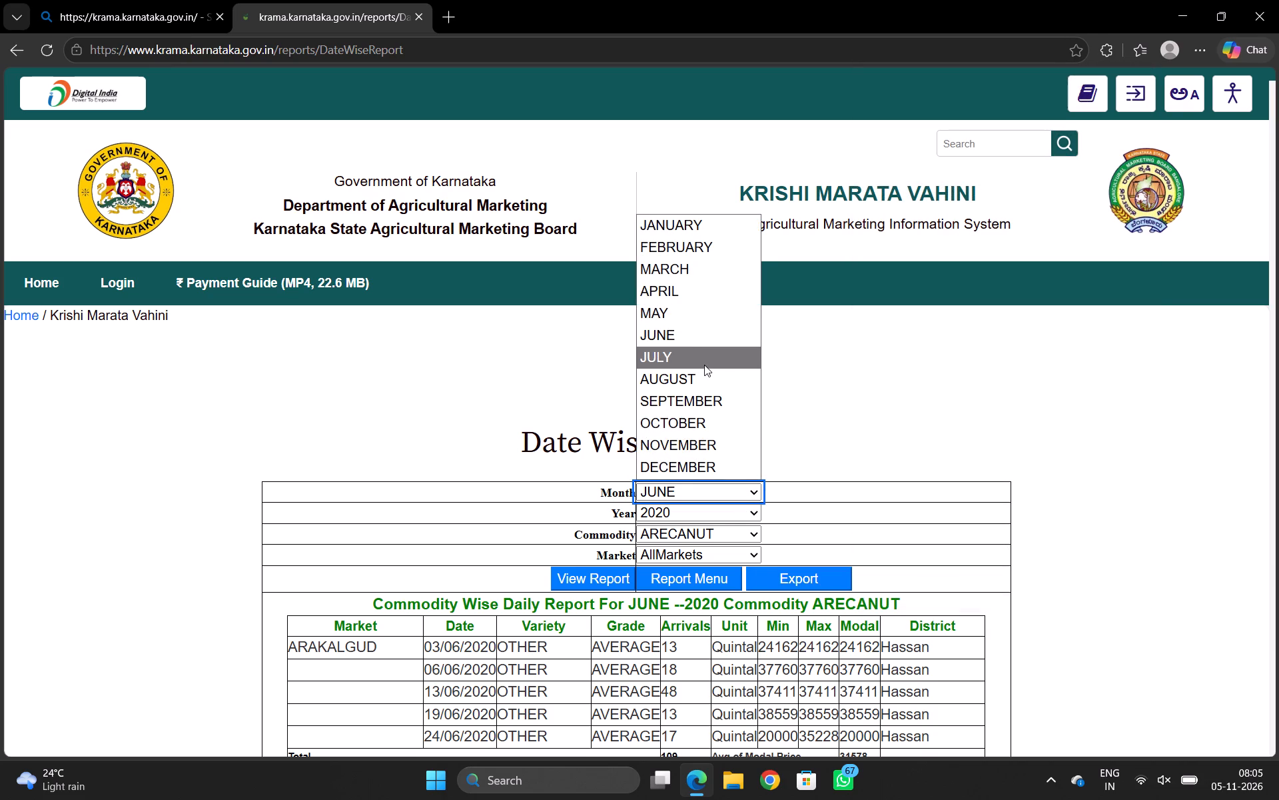
left_click(622, 577)
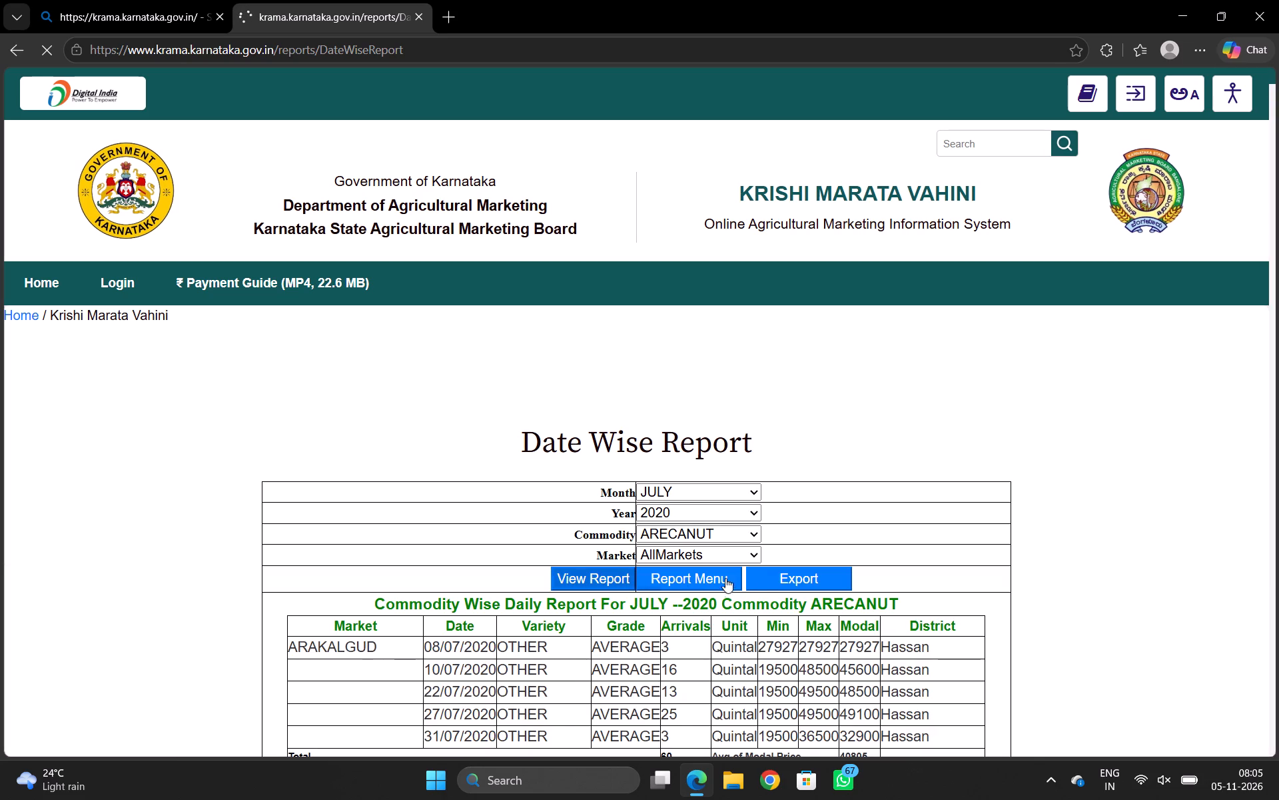
left_click(783, 575)
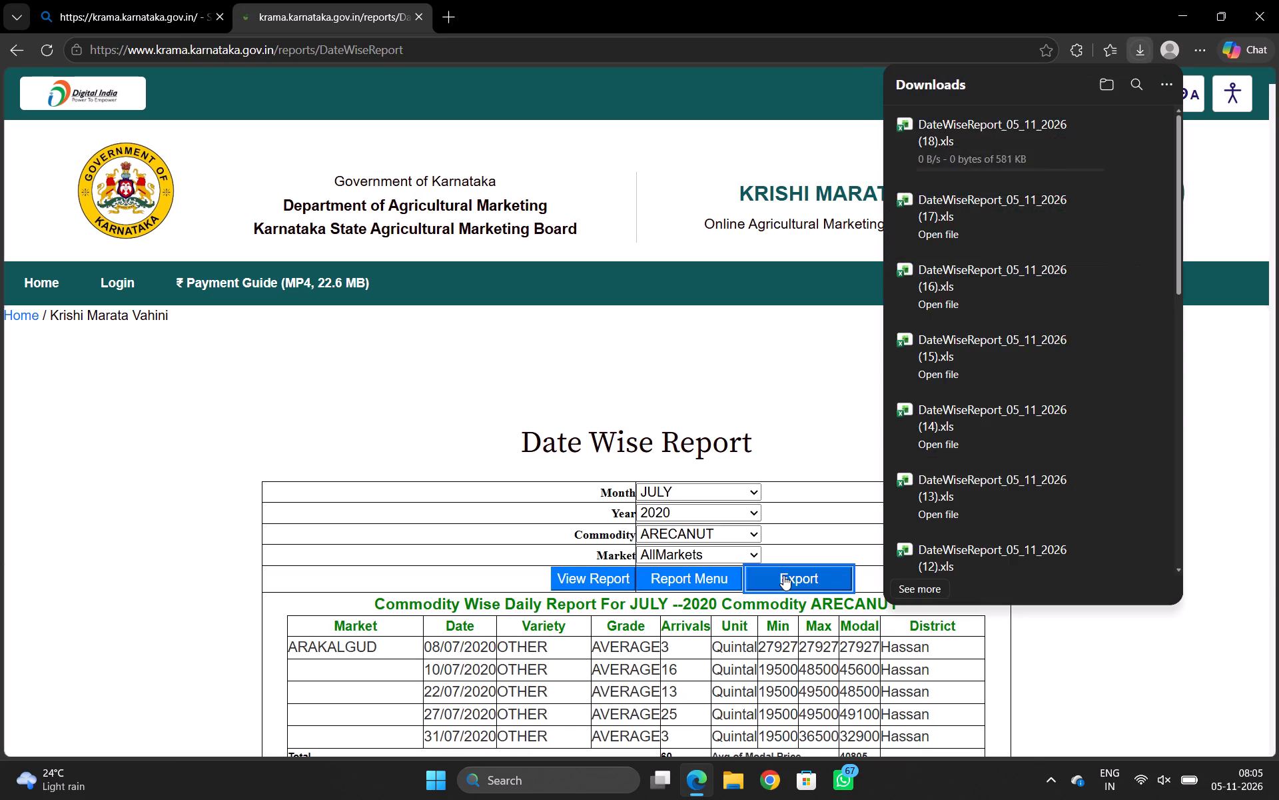
Generate and export the arecanut date wise report for all markets for August 2020.
left_click(756, 490)
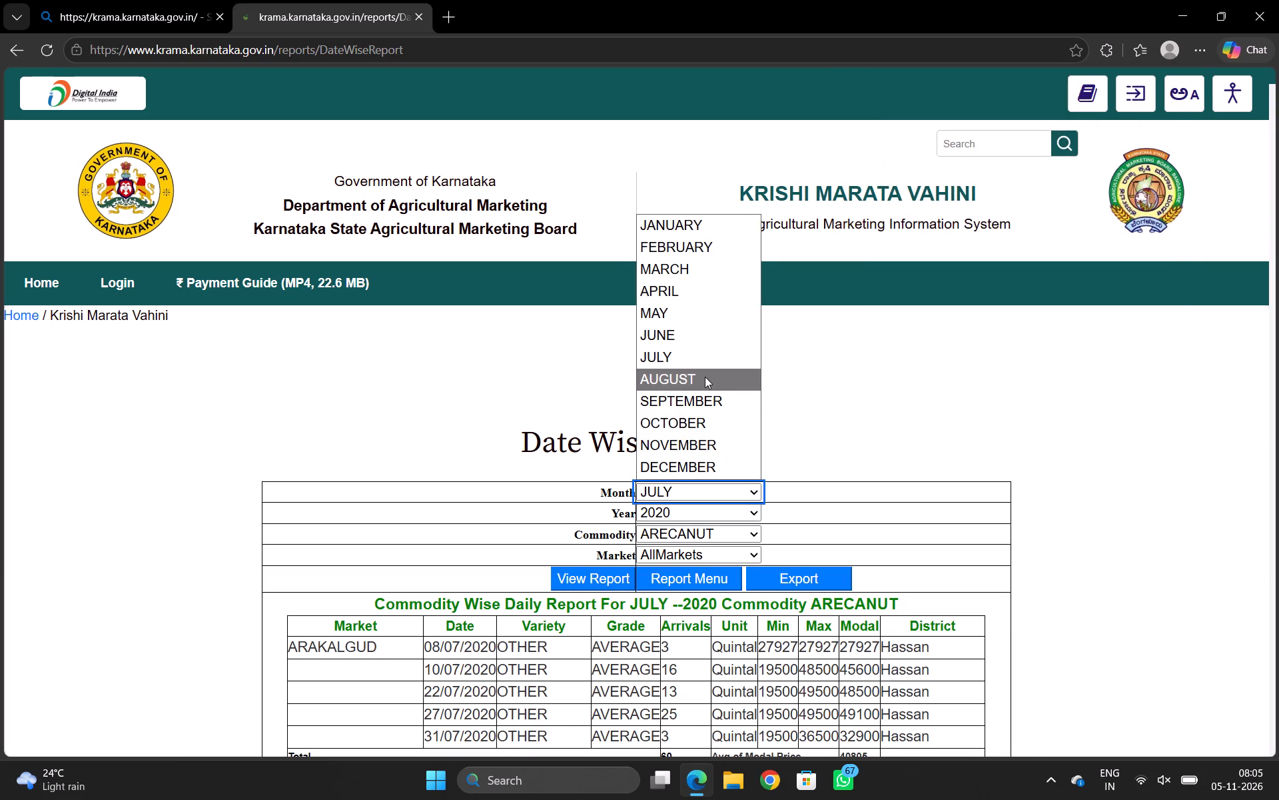
left_click(704, 375)
left_click(602, 584)
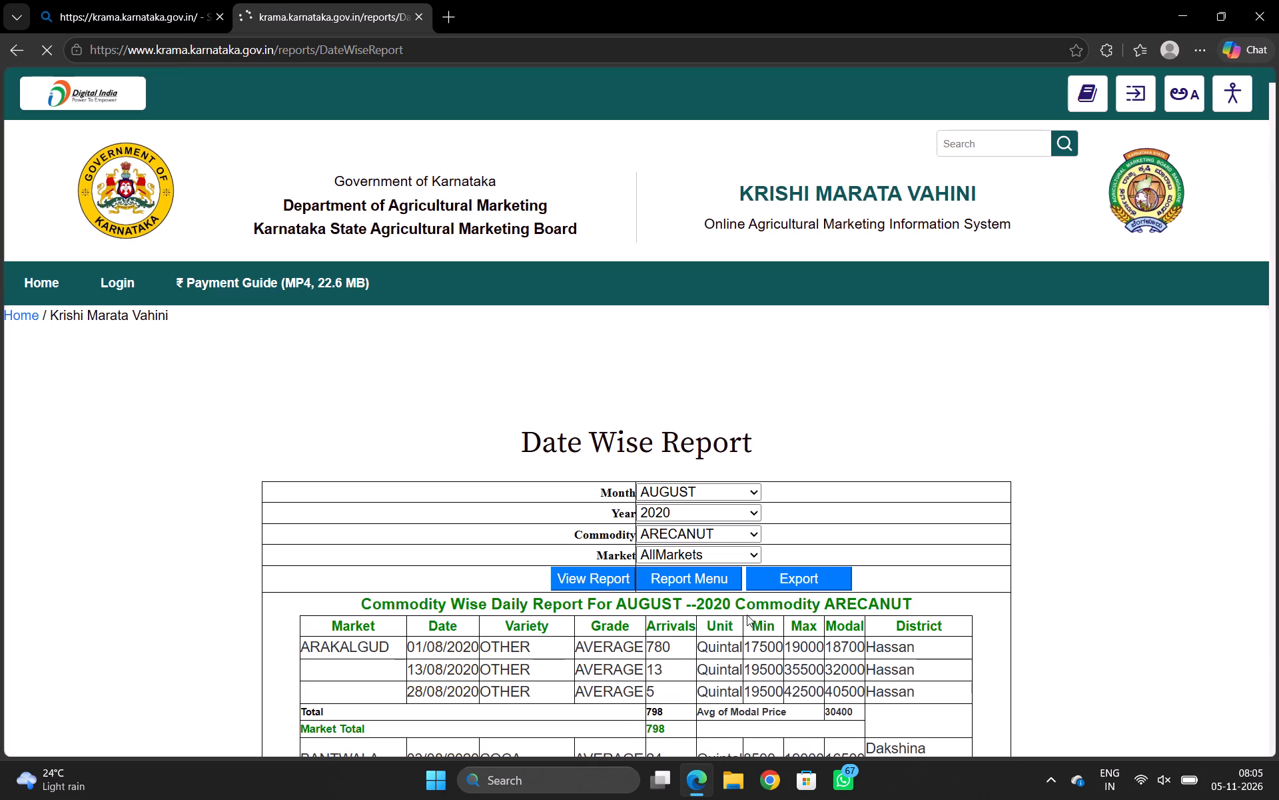
left_click(814, 580)
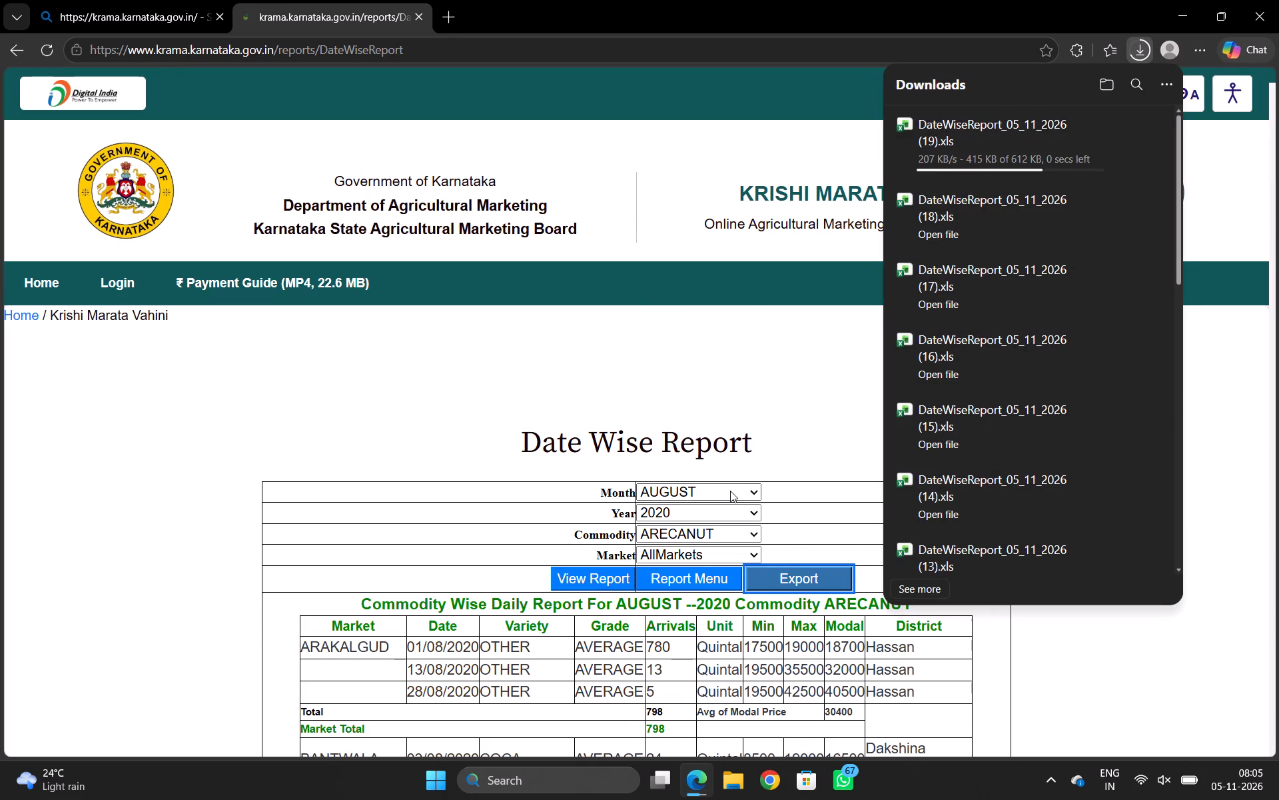
Generate and export the arecanut date wise report for all markets for September 2020.
left_click(730, 491)
left_click(705, 405)
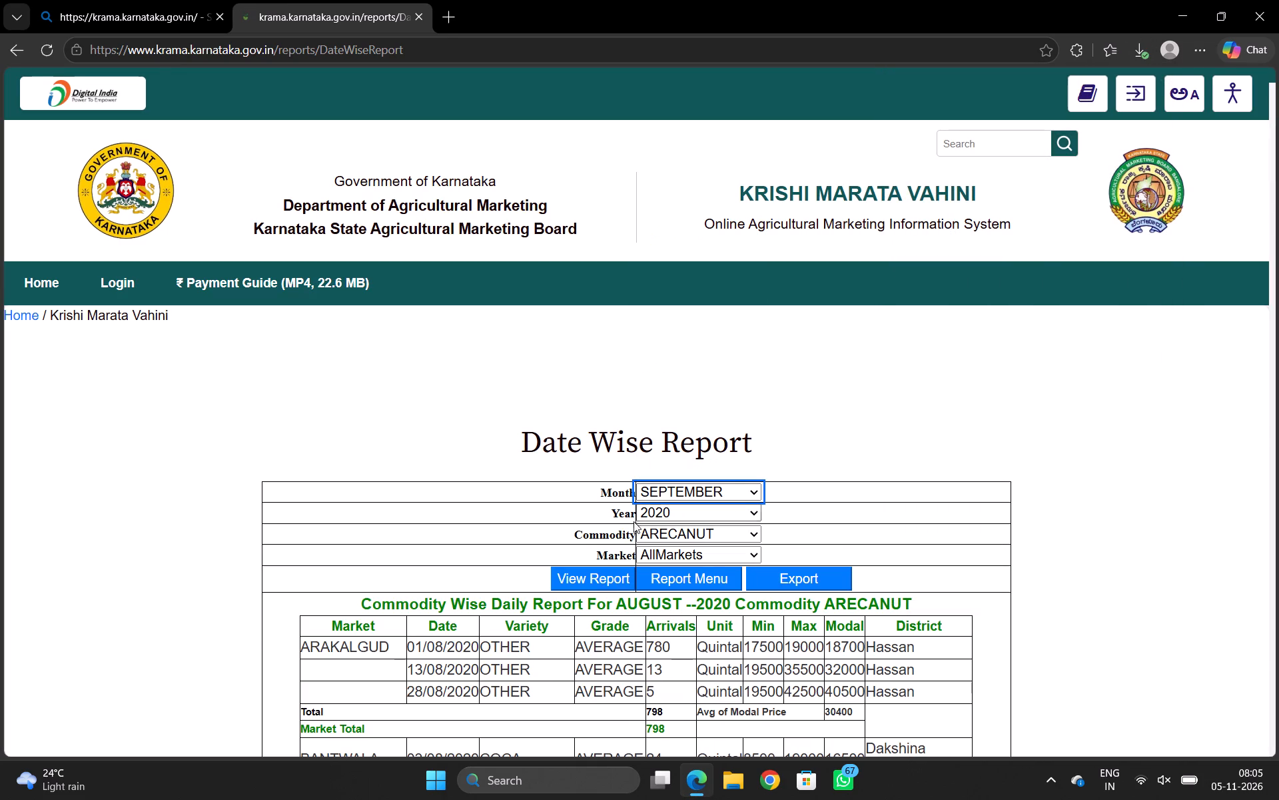
left_click(607, 579)
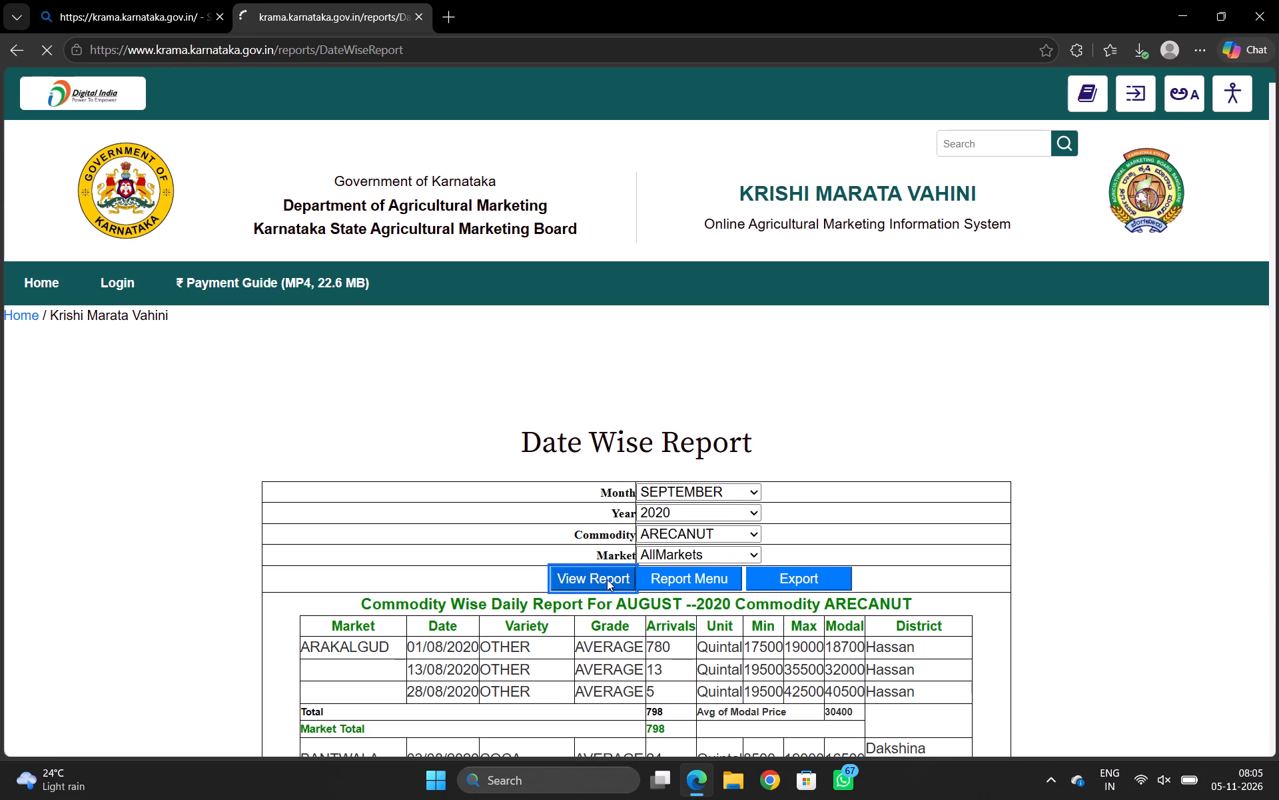
left_click(792, 581)
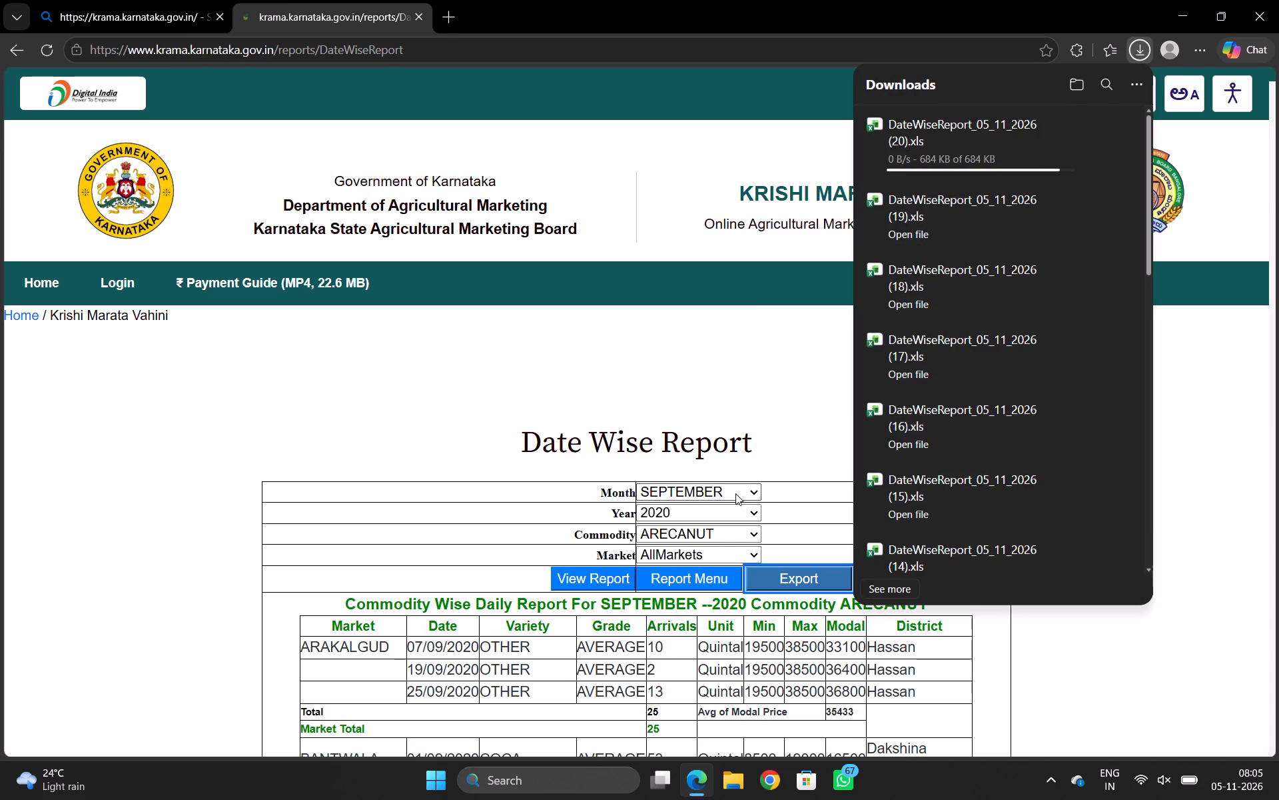
Generate and export the arecanut date wise report for all markets for October 2020.
left_click(735, 493)
left_click(693, 424)
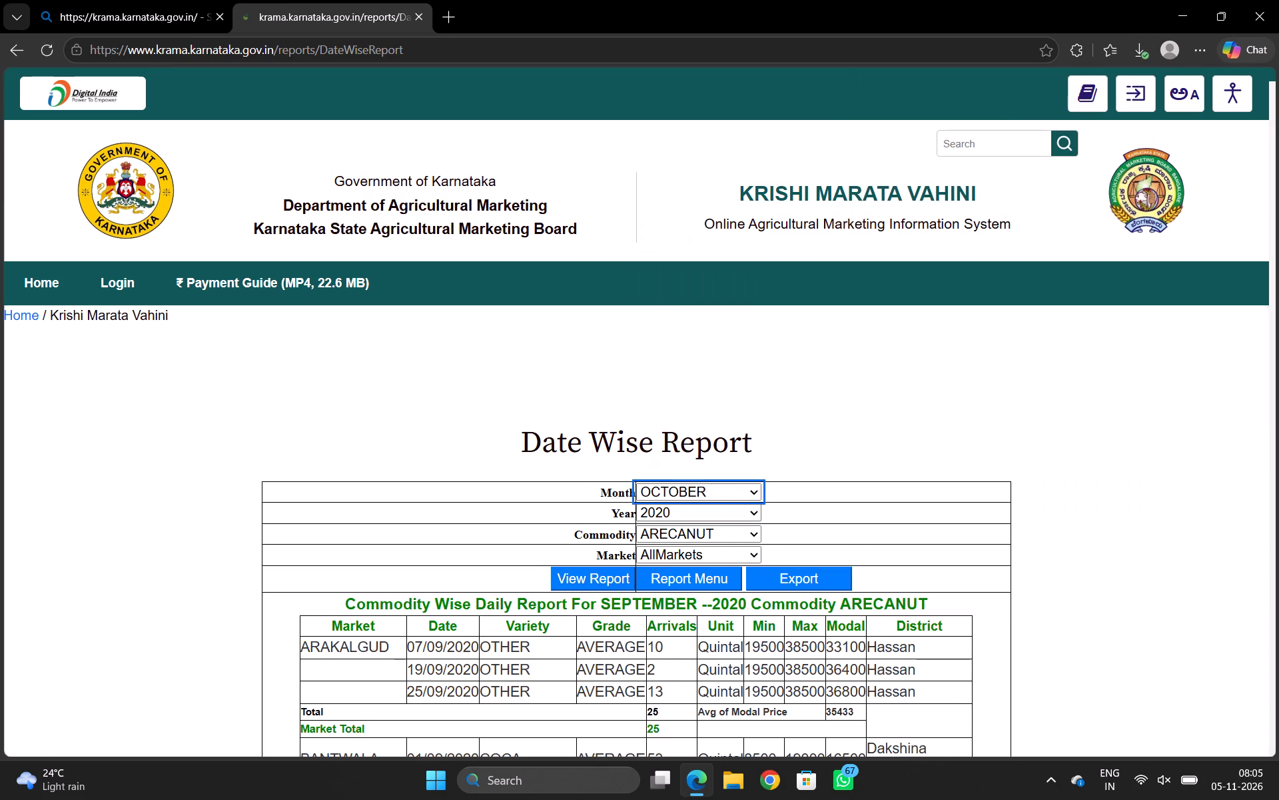
left_click(619, 572)
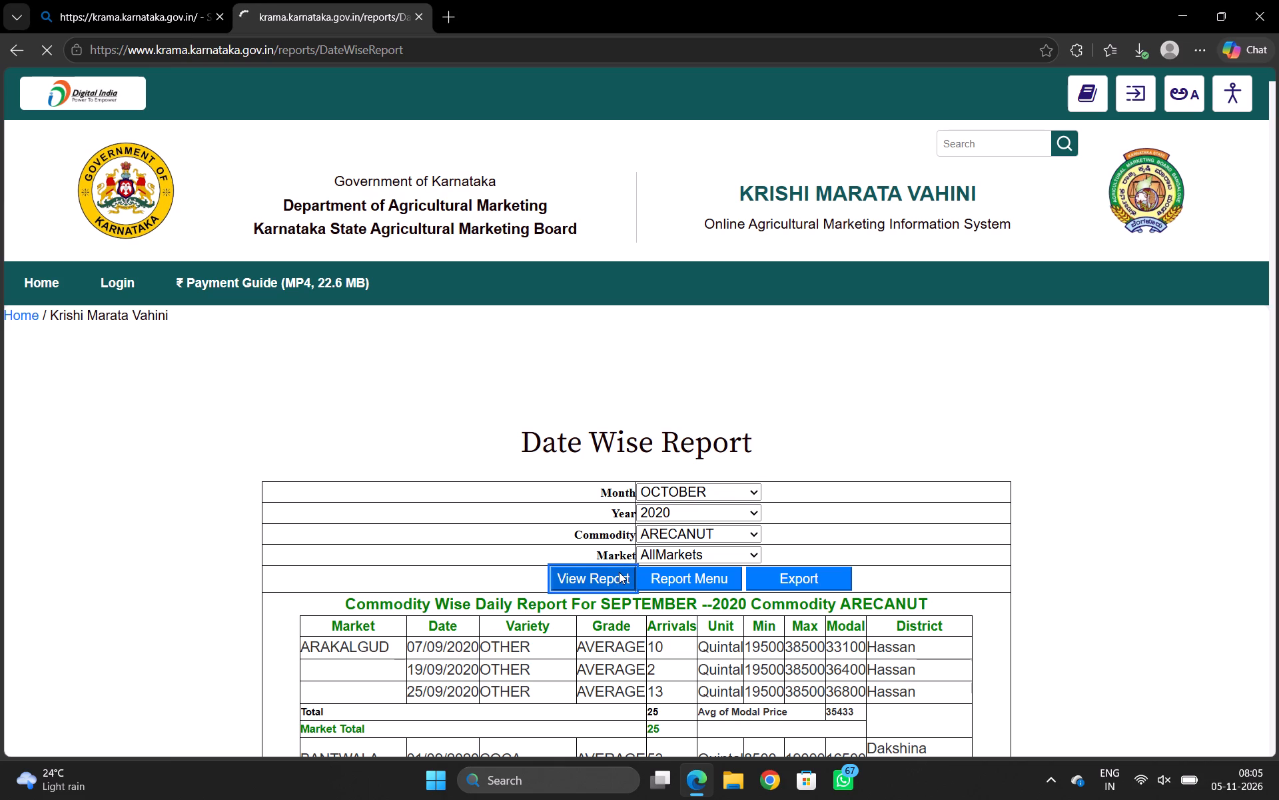
left_click(818, 581)
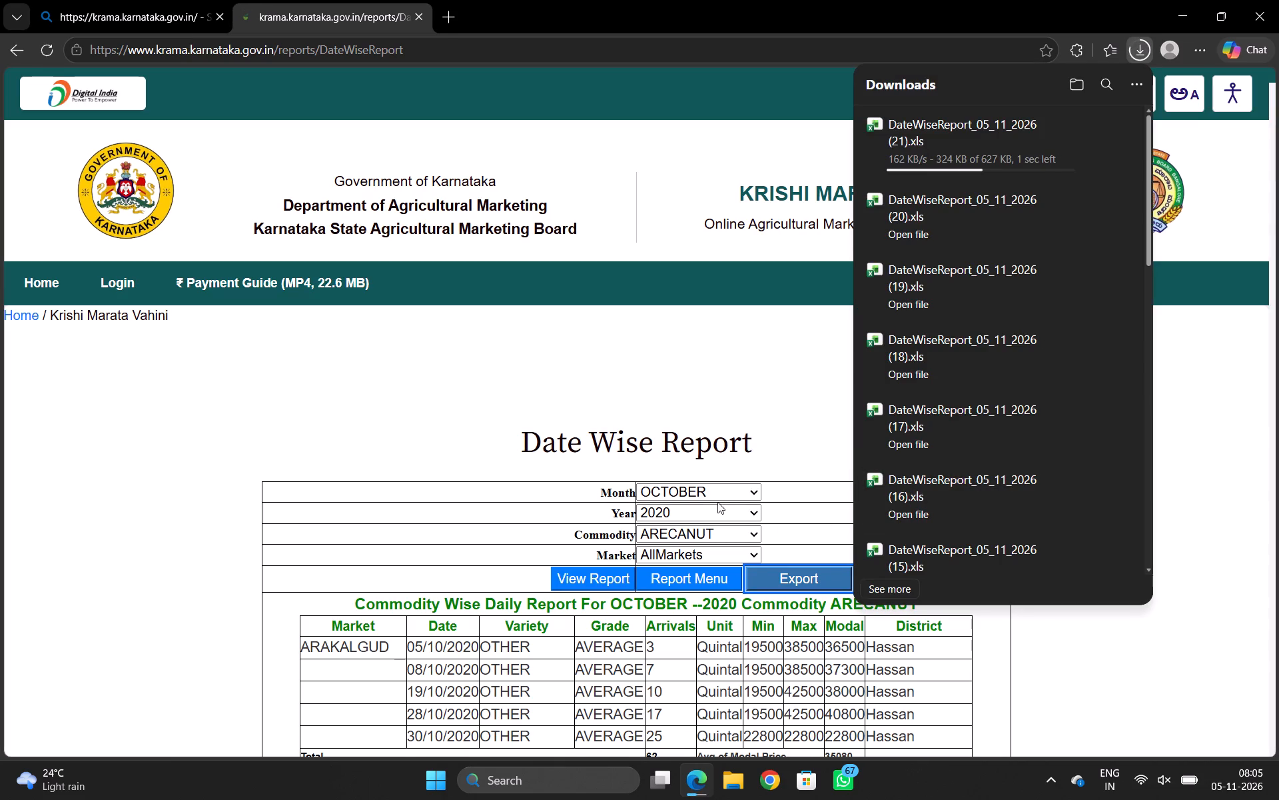
Generate and export the arecanut date wise report for all markets for November 2020.
left_click(725, 491)
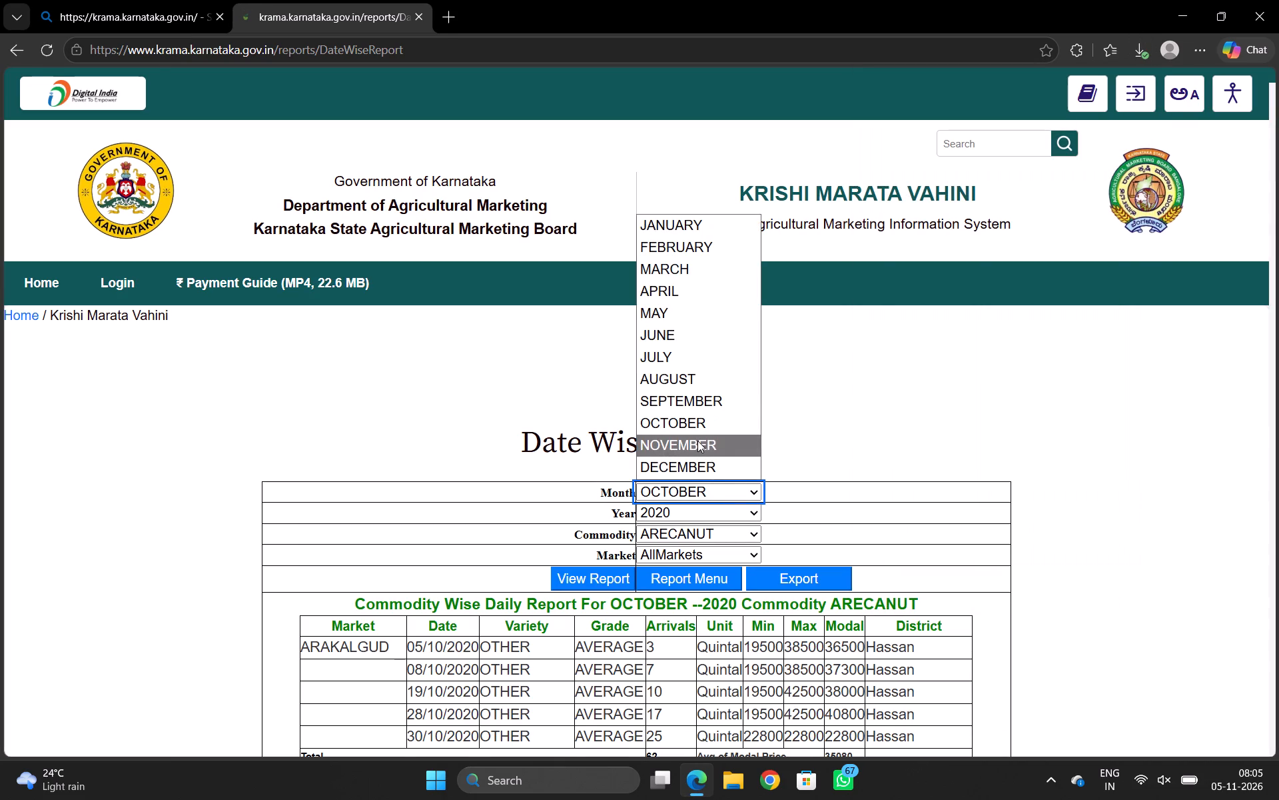
left_click(697, 441)
left_click(594, 575)
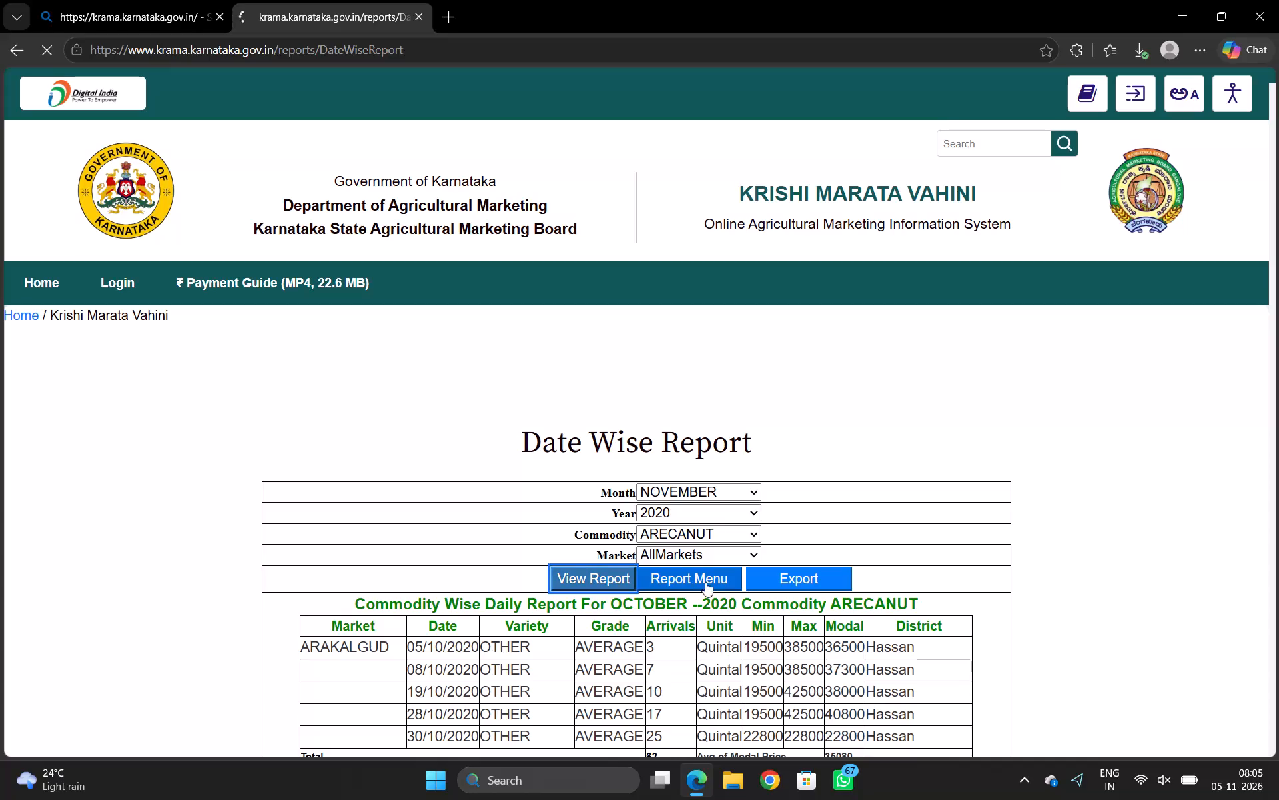
left_click(793, 577)
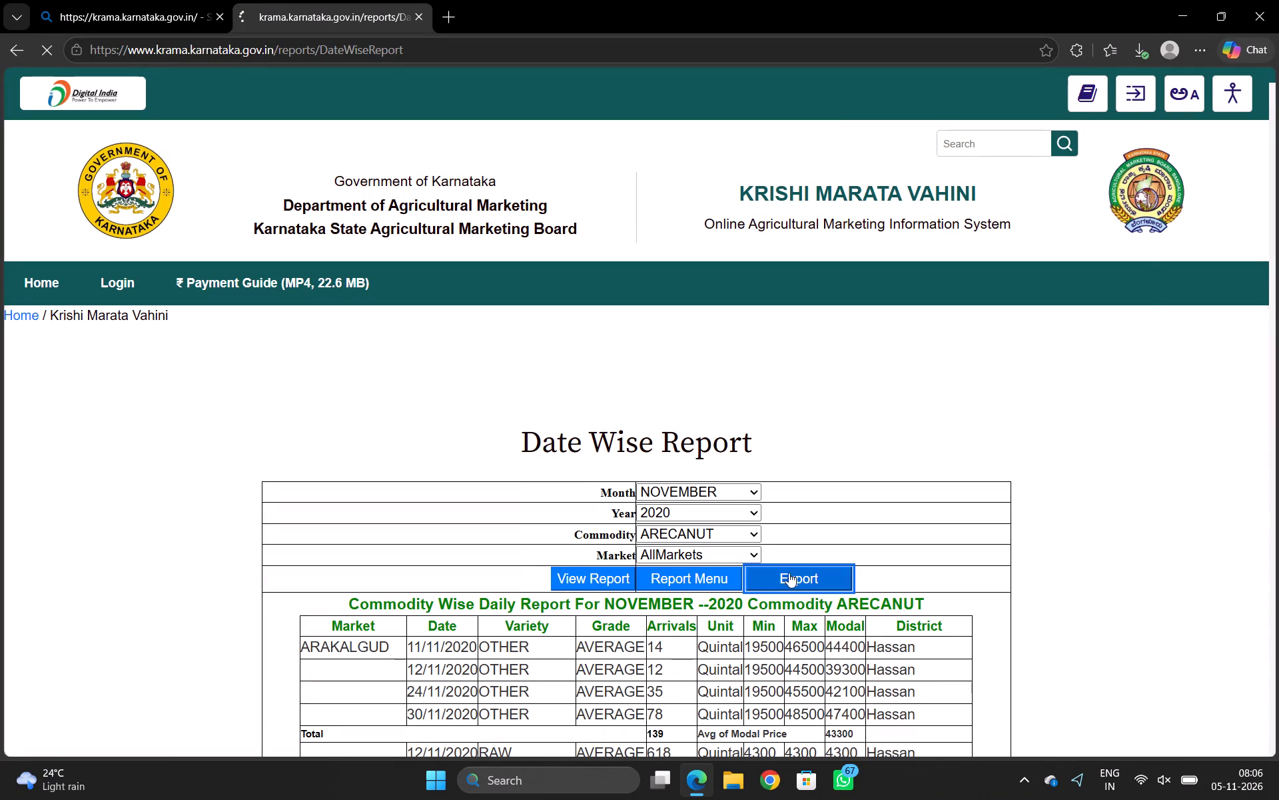
Generate and export the arecanut date wise report for all markets for December 2020.
left_click(731, 491)
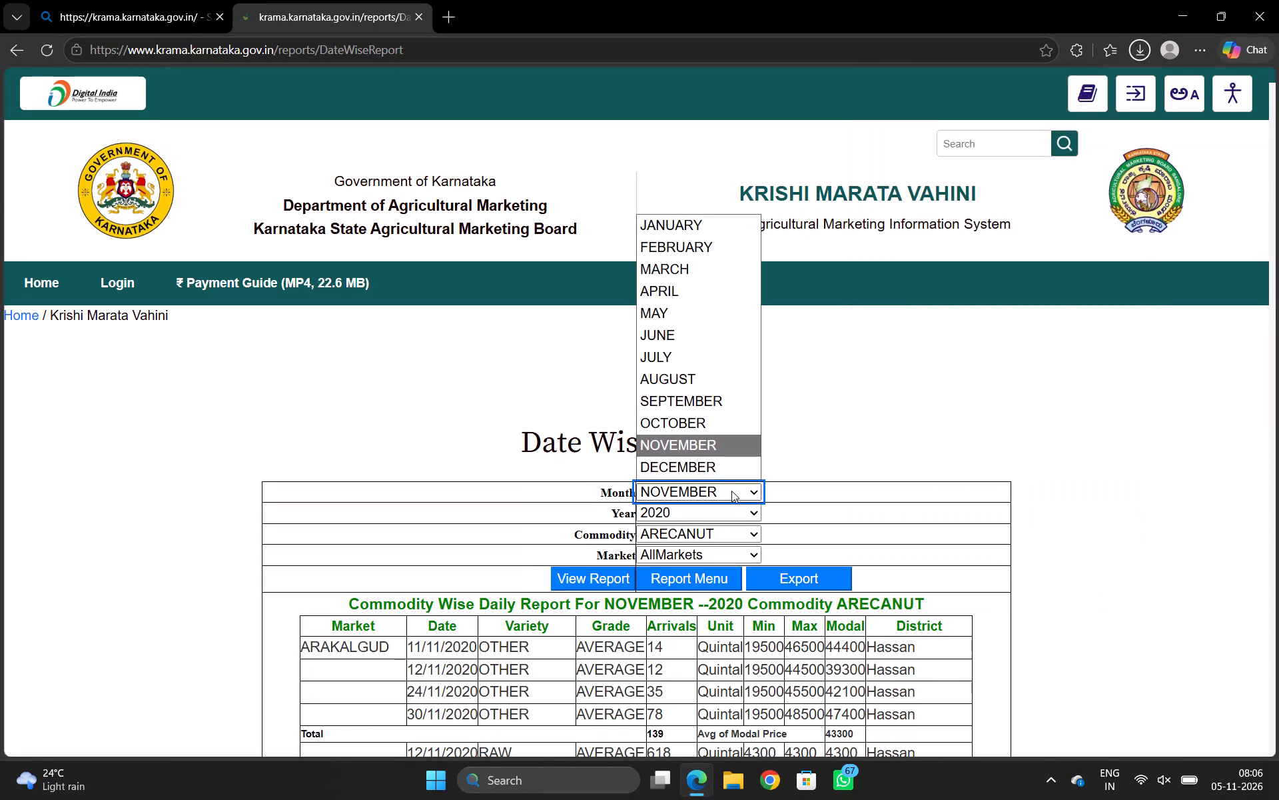
left_click(703, 464)
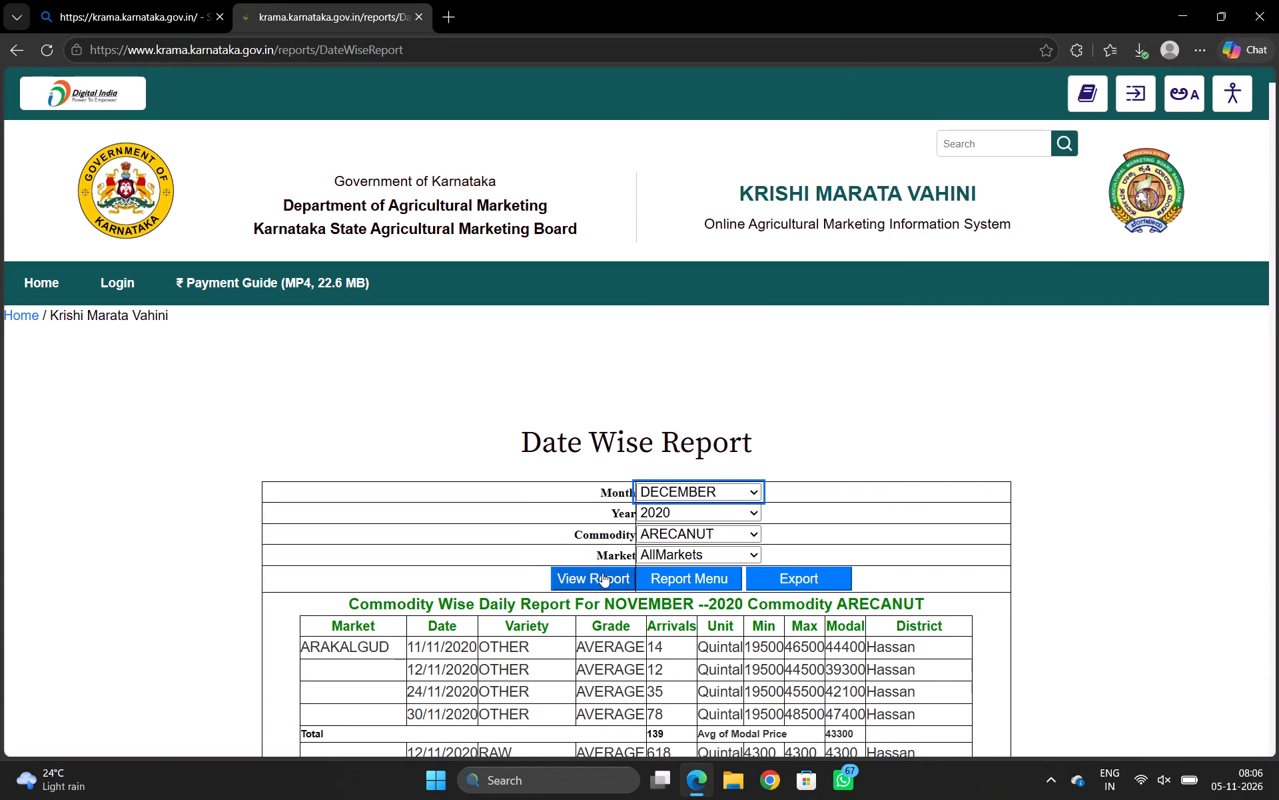
left_click(602, 573)
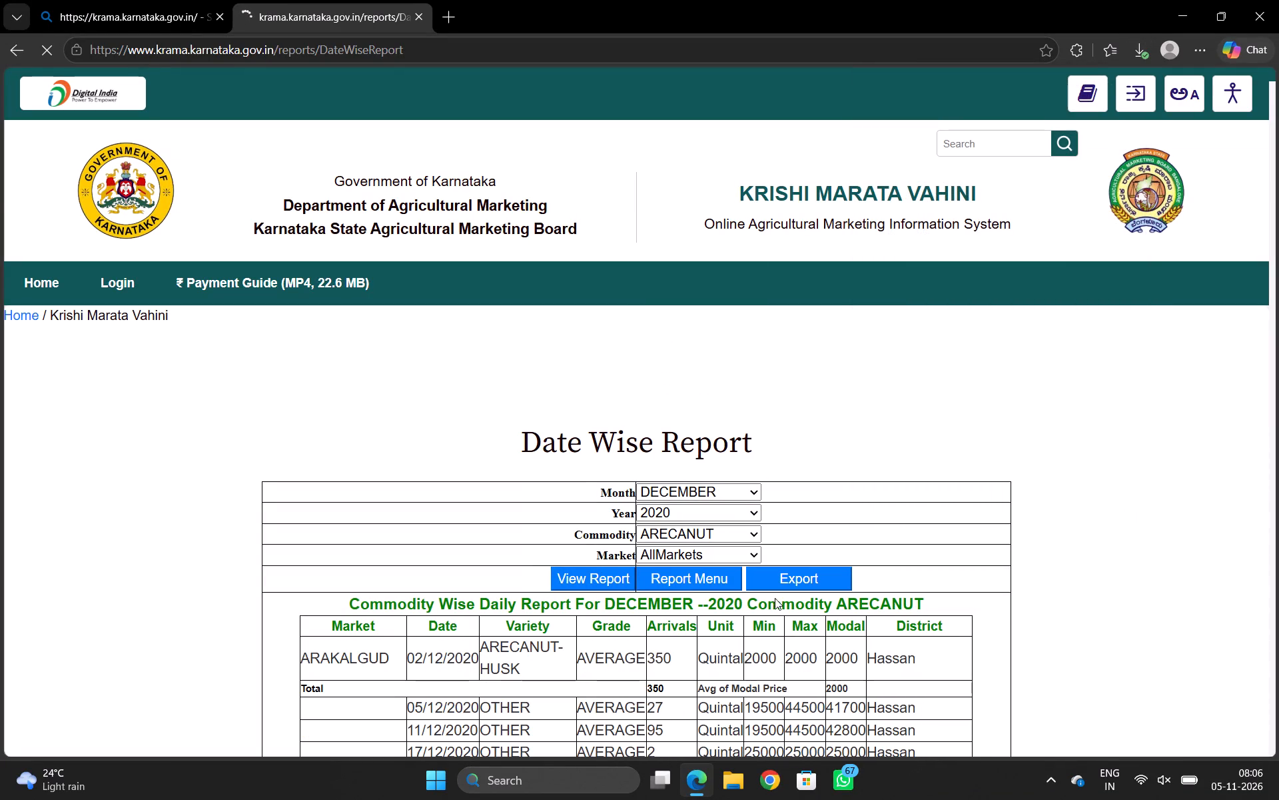
left_click(794, 582)
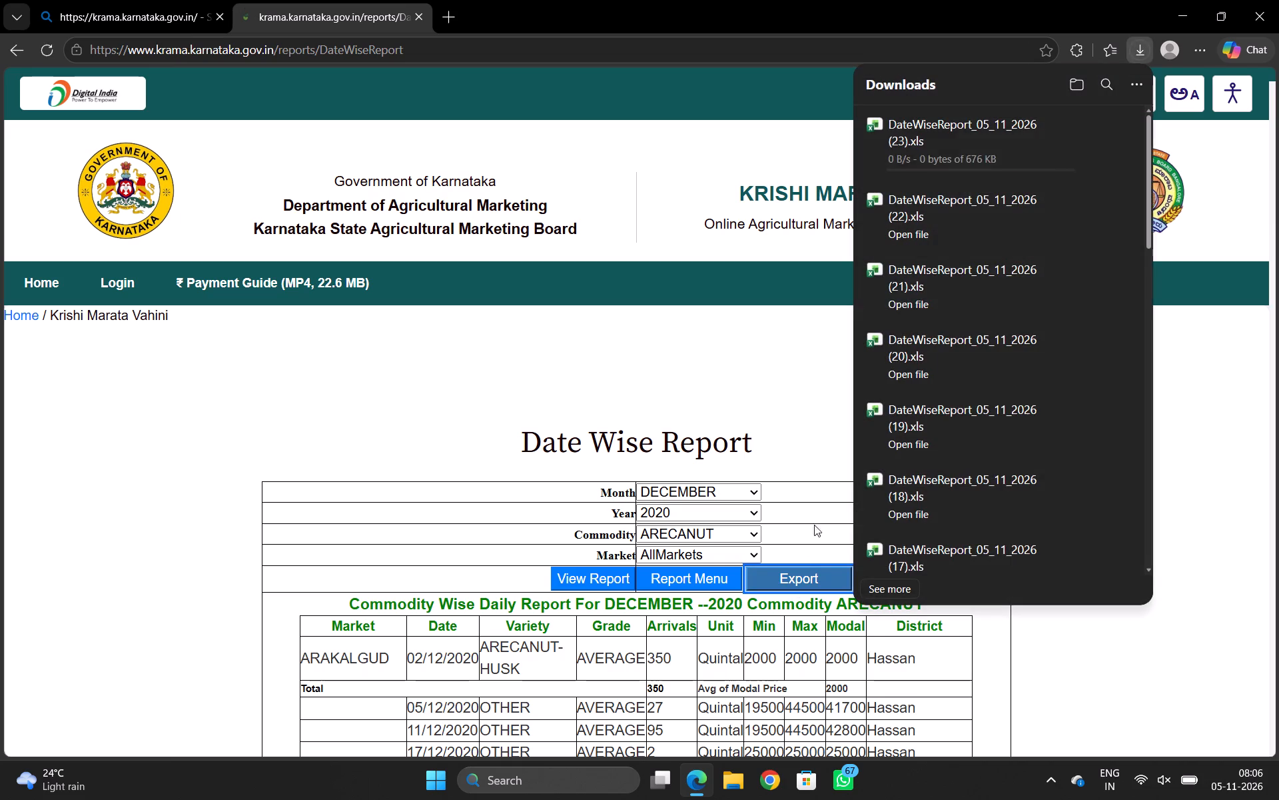
Switch the report period to January 2021, then generate and export the arecanut date wise report for all markets.
left_click(719, 491)
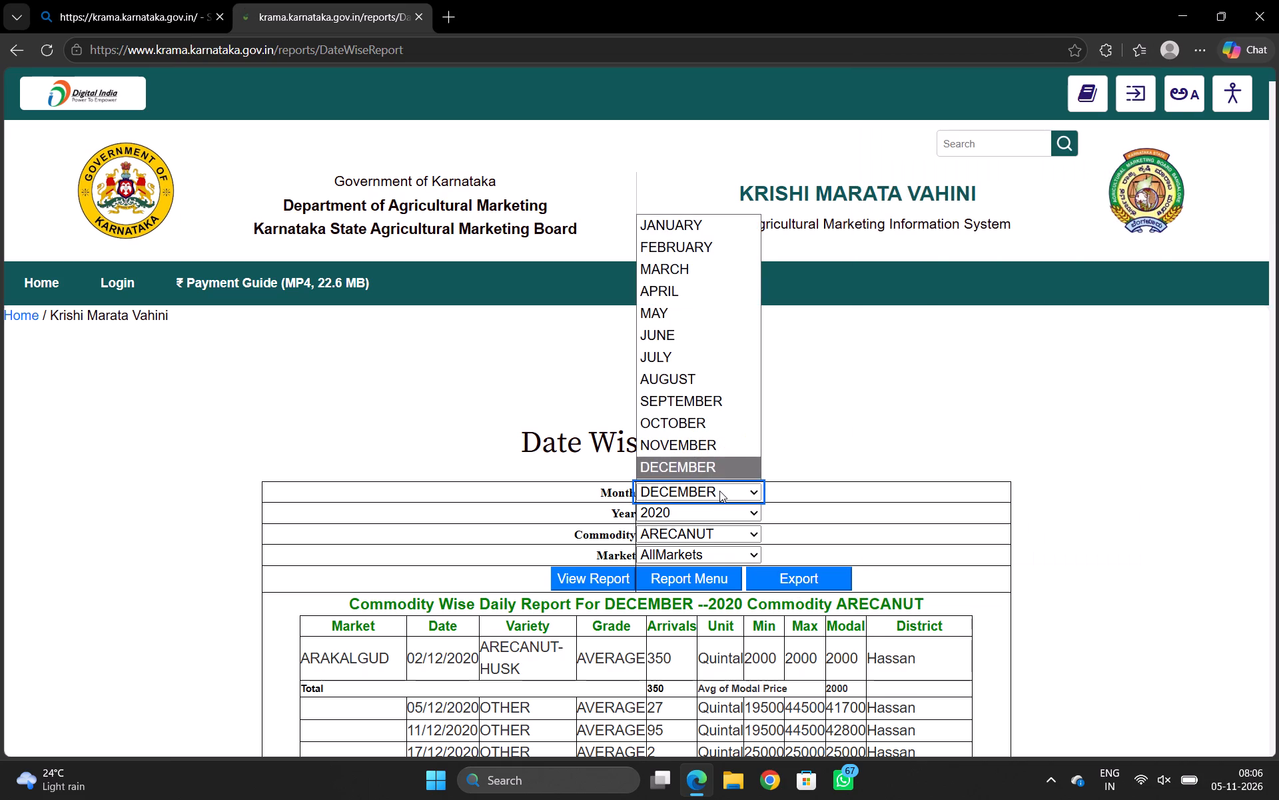
left_click(667, 224)
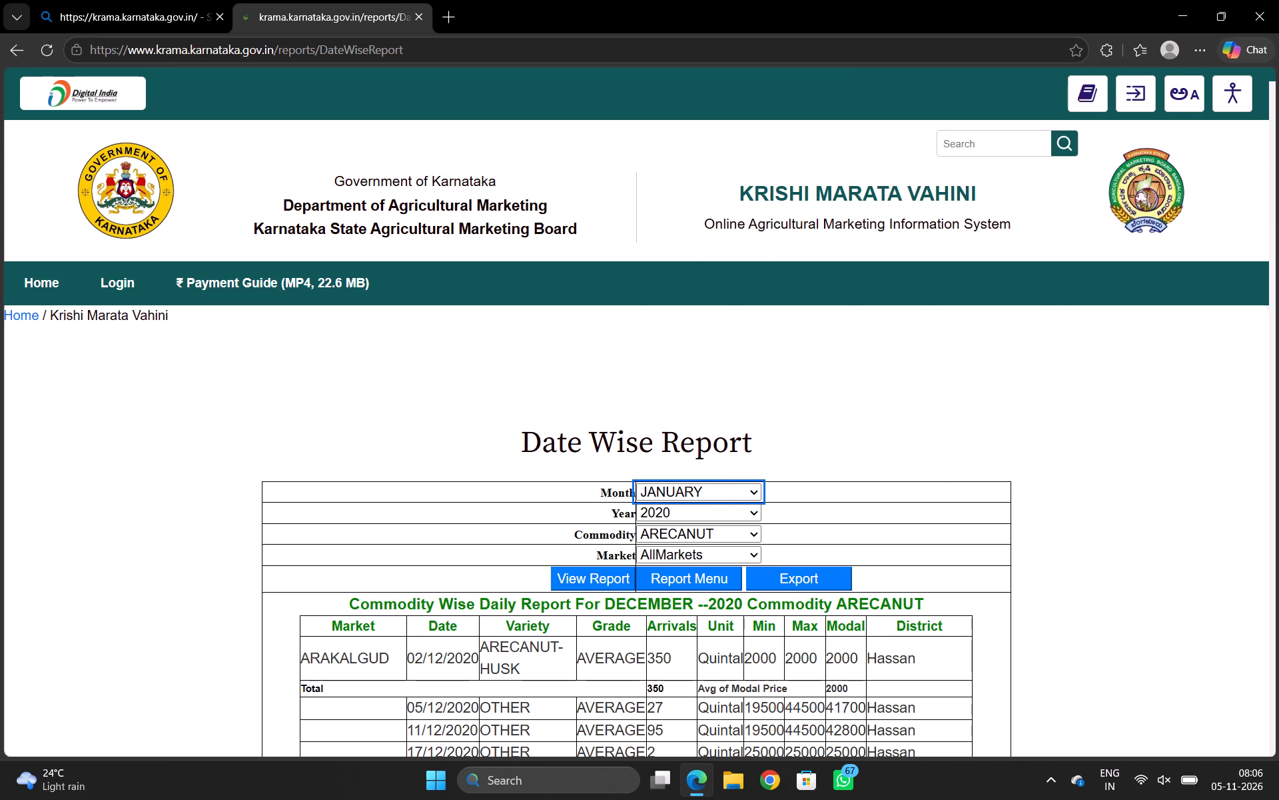
left_click(719, 514)
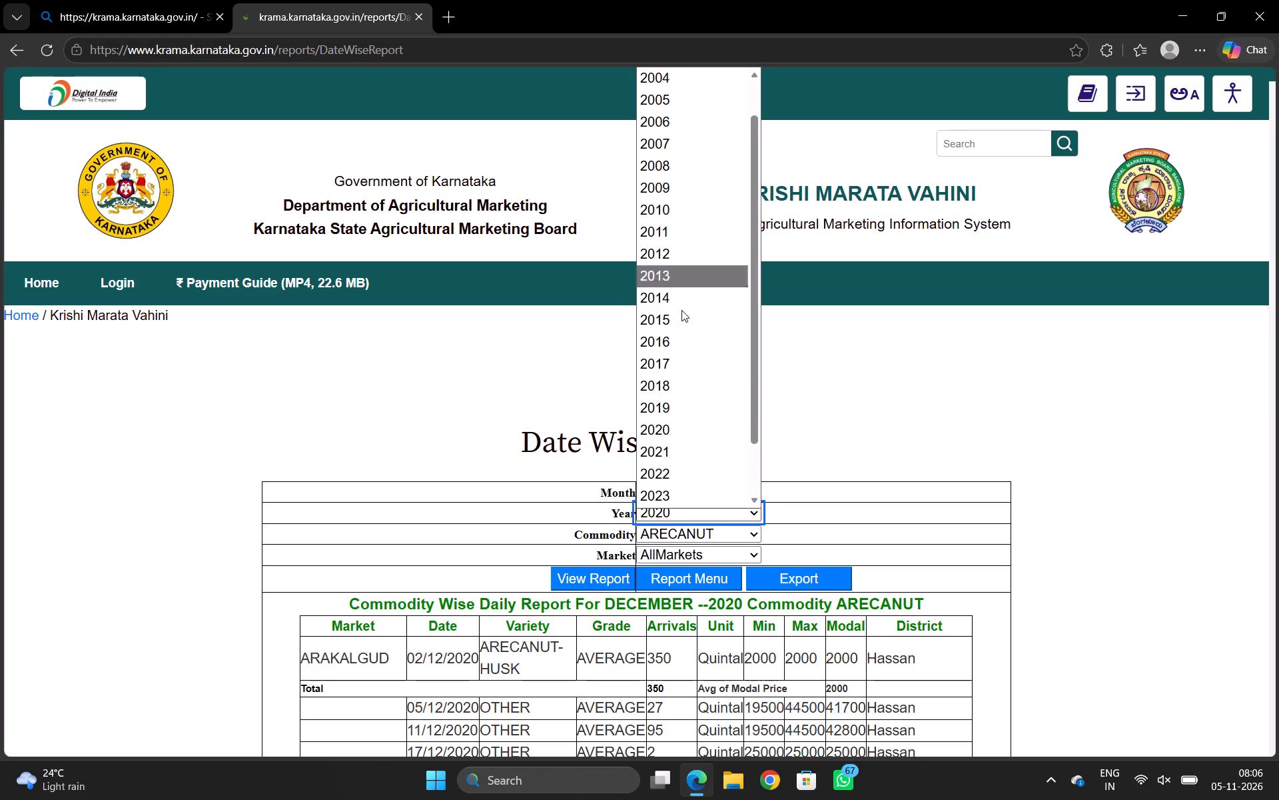
left_click(681, 454)
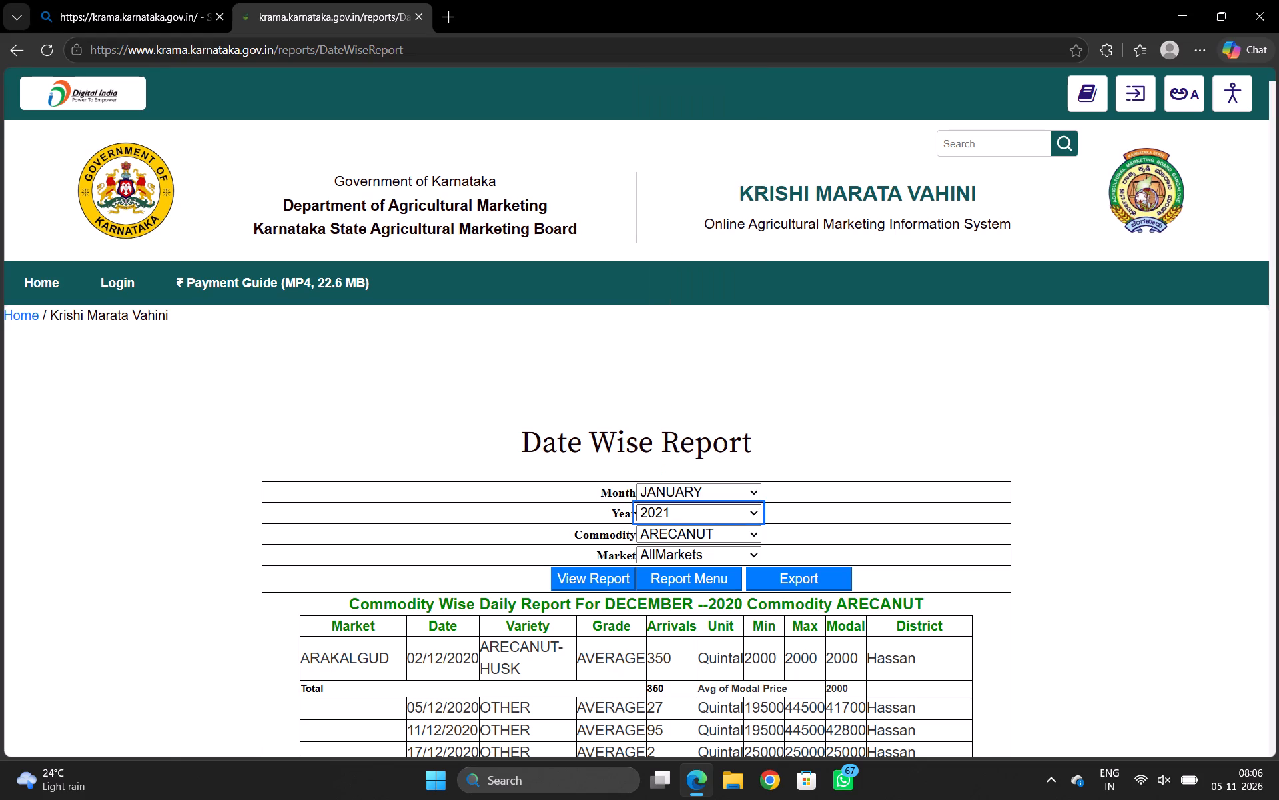
left_click(604, 581)
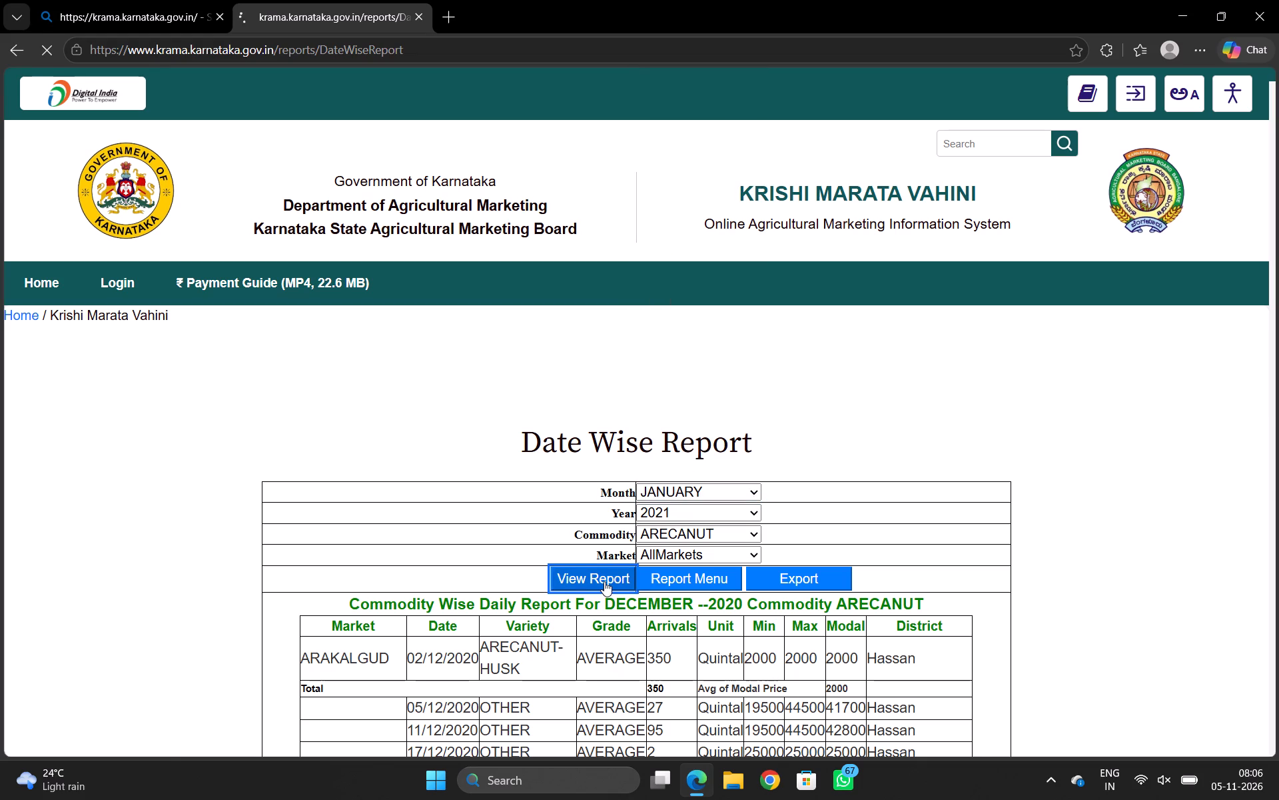
left_click(787, 573)
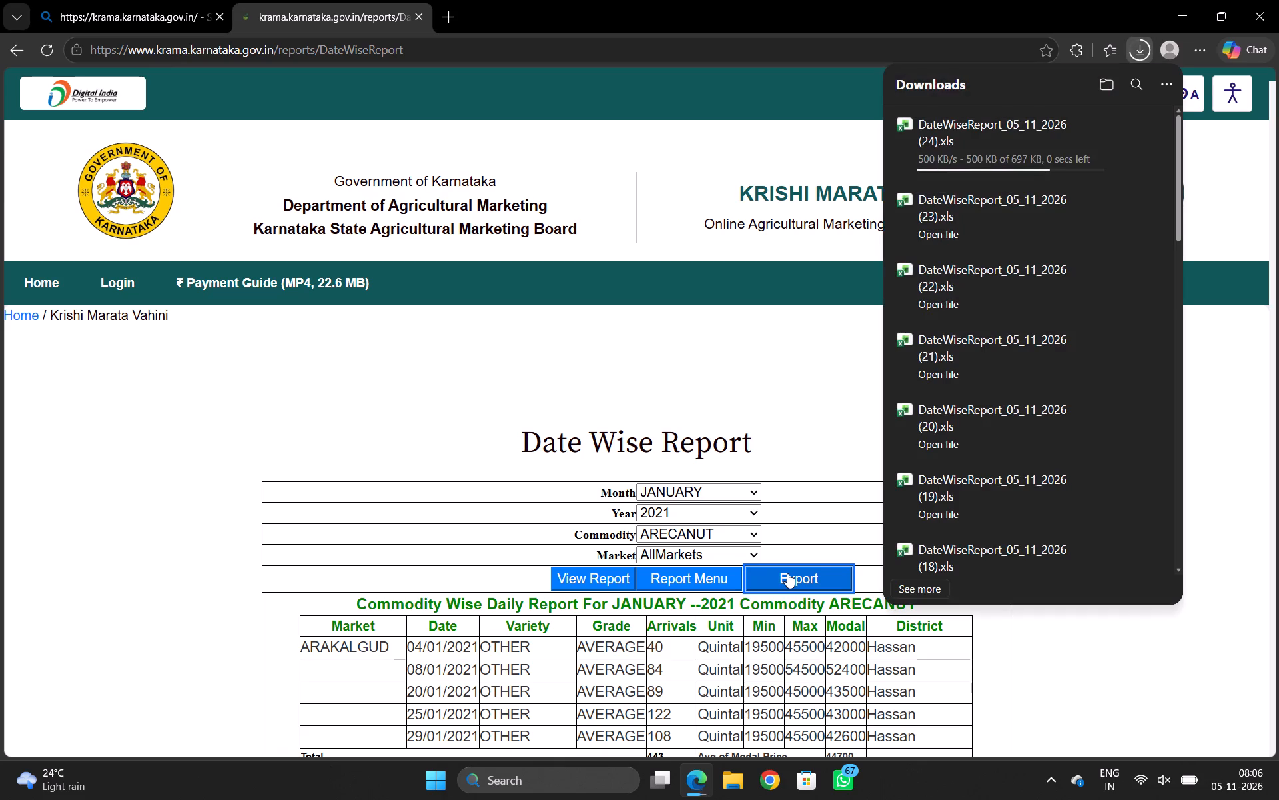
Generate and export the arecanut date wise report for all markets for February 2021.
left_click(740, 497)
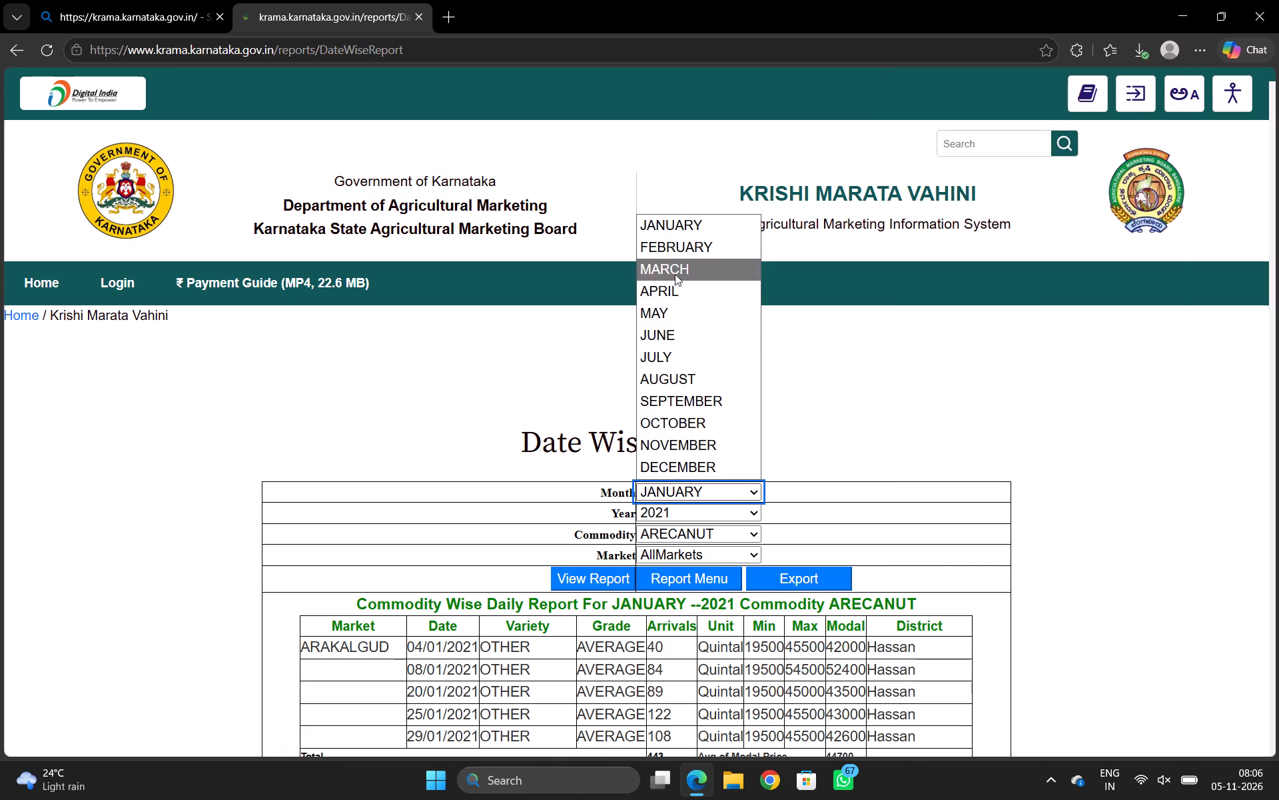
left_click(673, 254)
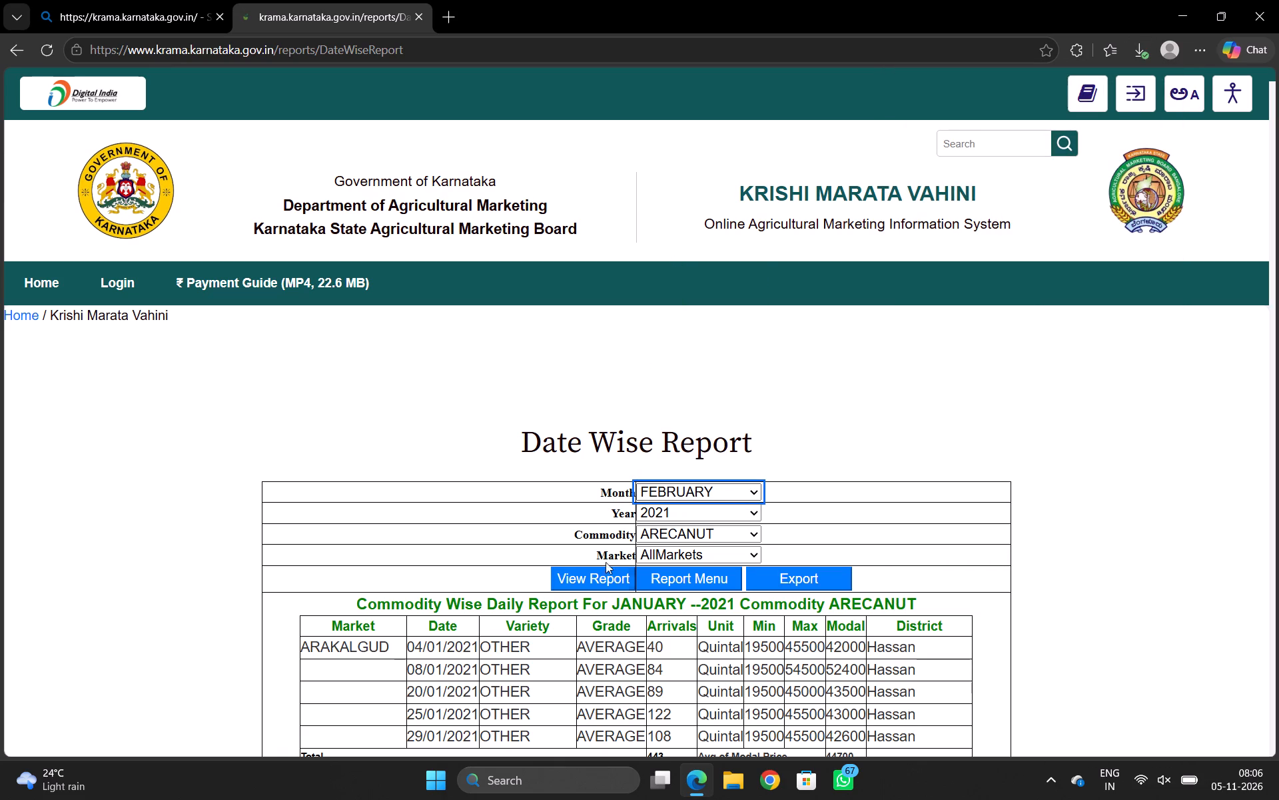
left_click(606, 582)
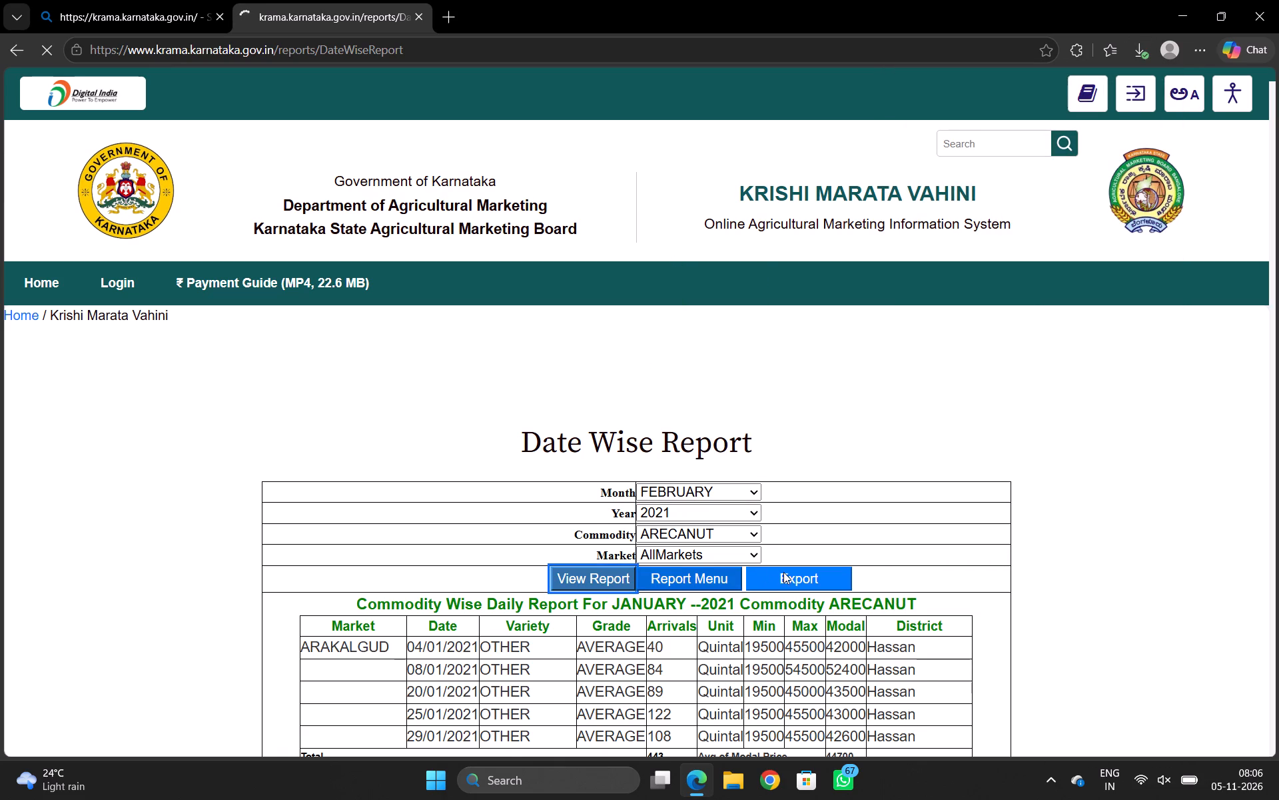
left_click(787, 575)
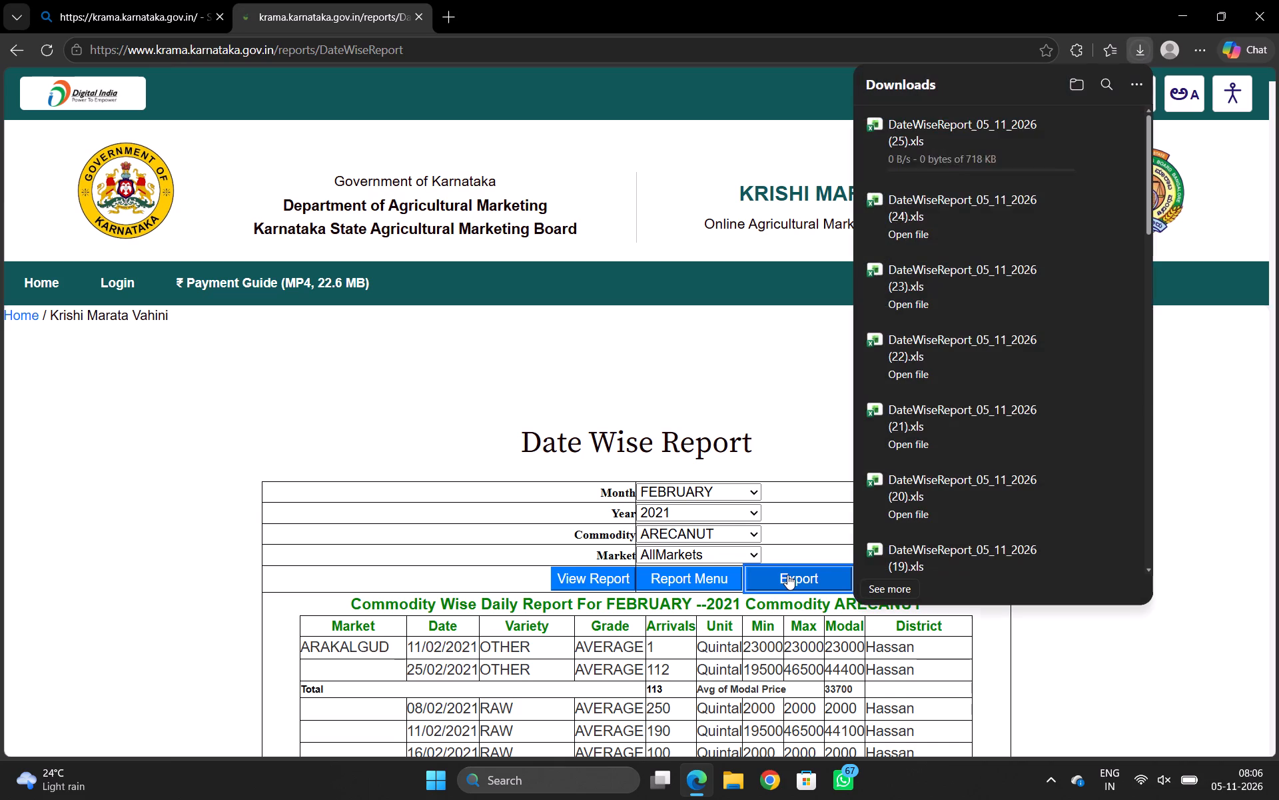
Generate and export the arecanut date wise report for all markets for March 2021.
left_click(722, 487)
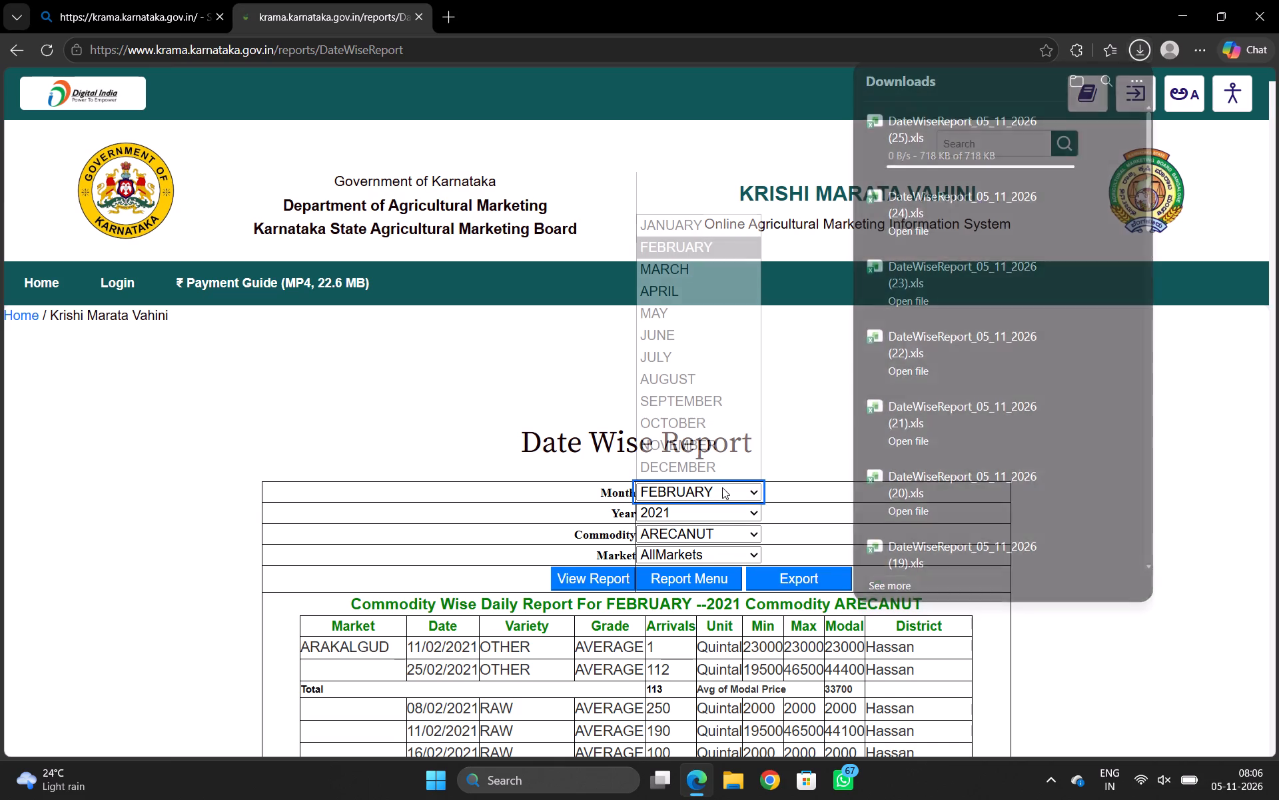
left_click(683, 274)
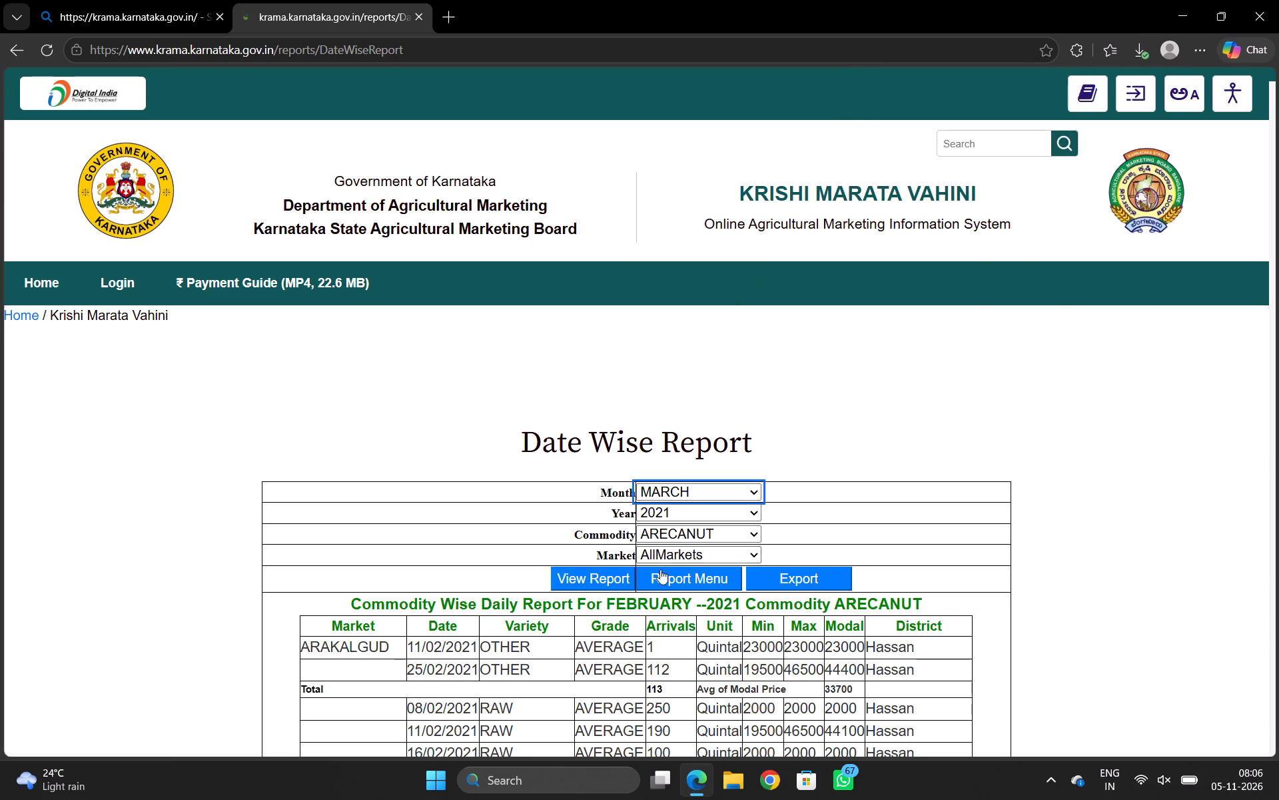
left_click(618, 582)
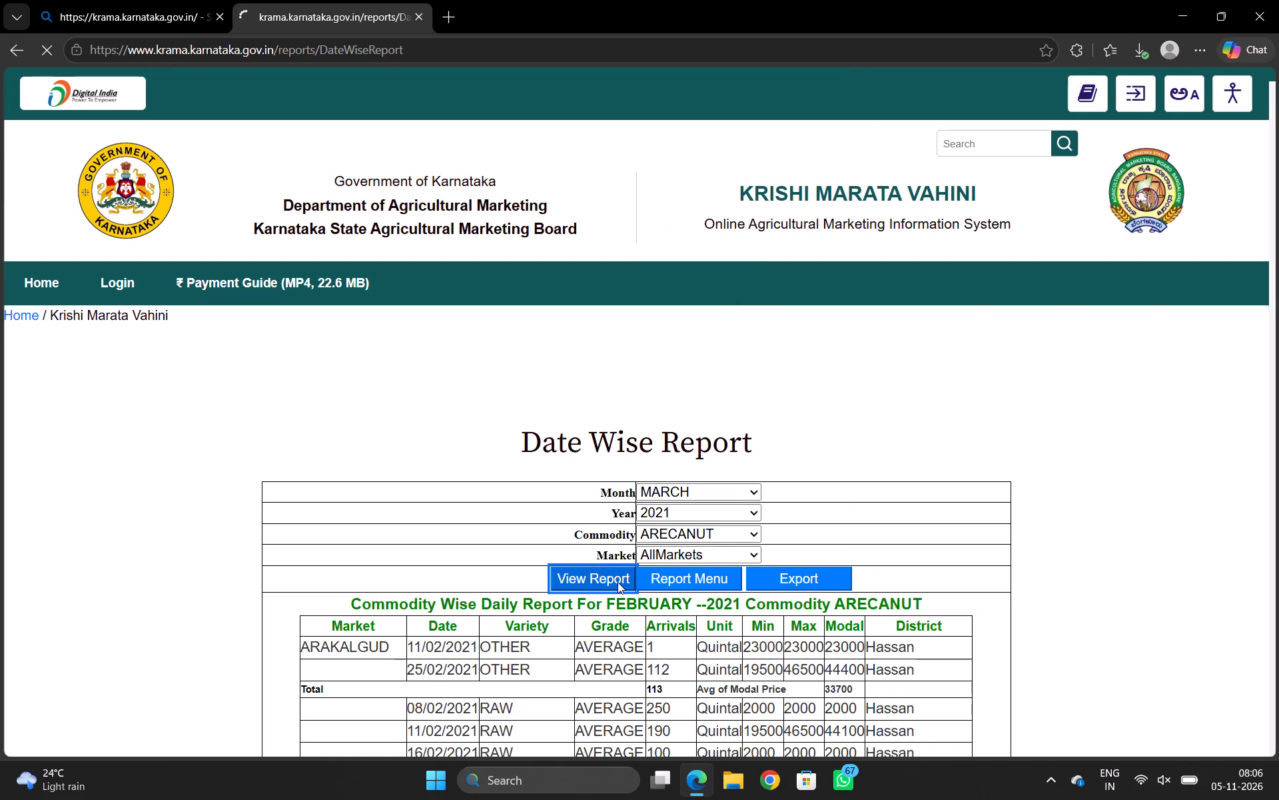
left_click(815, 577)
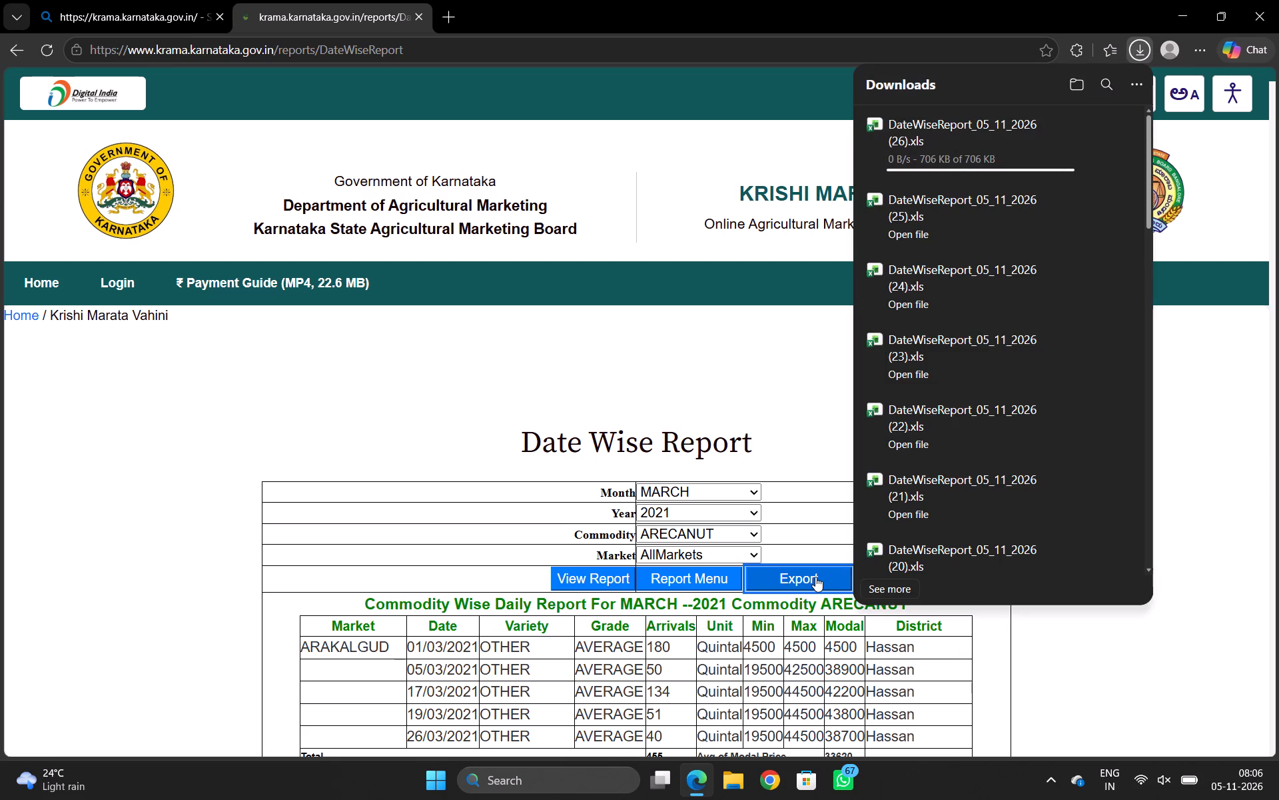
Generate and export the arecanut date wise report for all markets for April 2021.
left_click(749, 488)
left_click(689, 292)
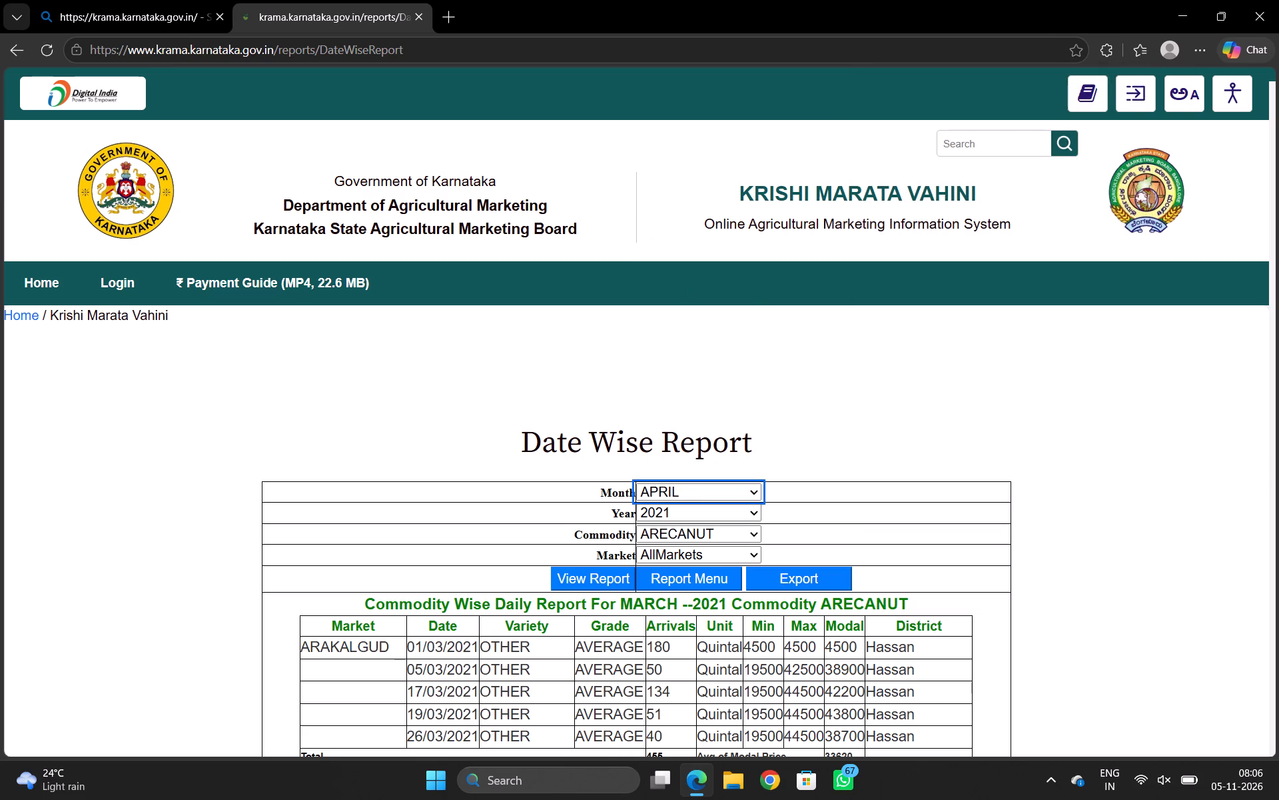
left_click(594, 574)
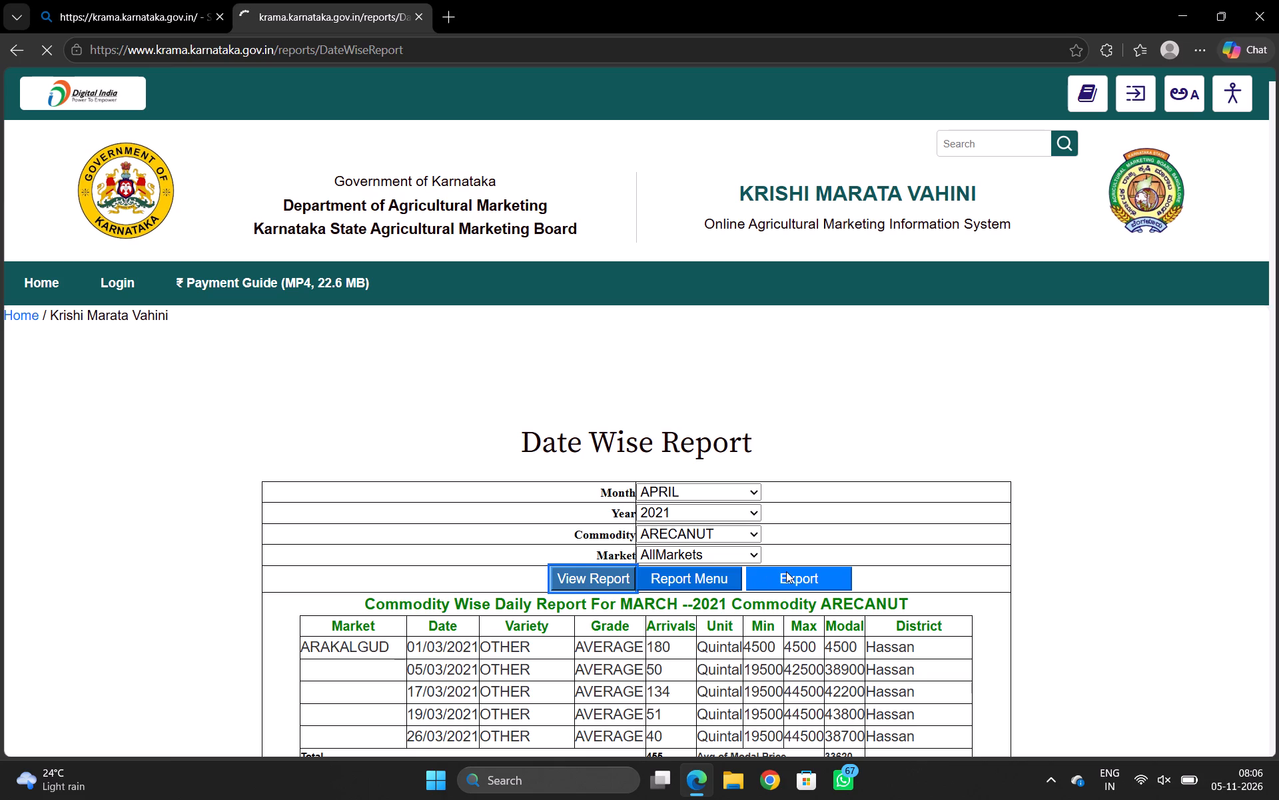
left_click(787, 571)
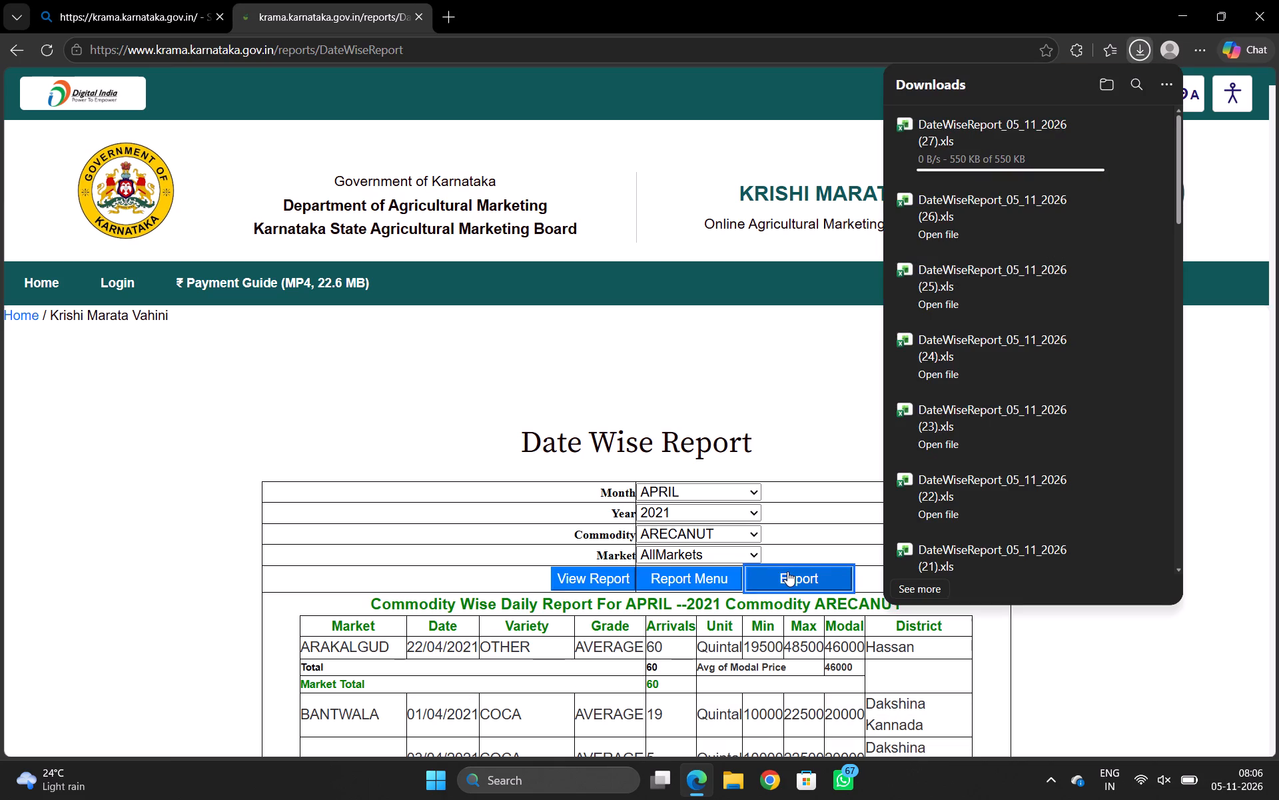
Generate and export the arecanut date wise report for all markets for May 2021.
left_click(733, 485)
left_click(685, 315)
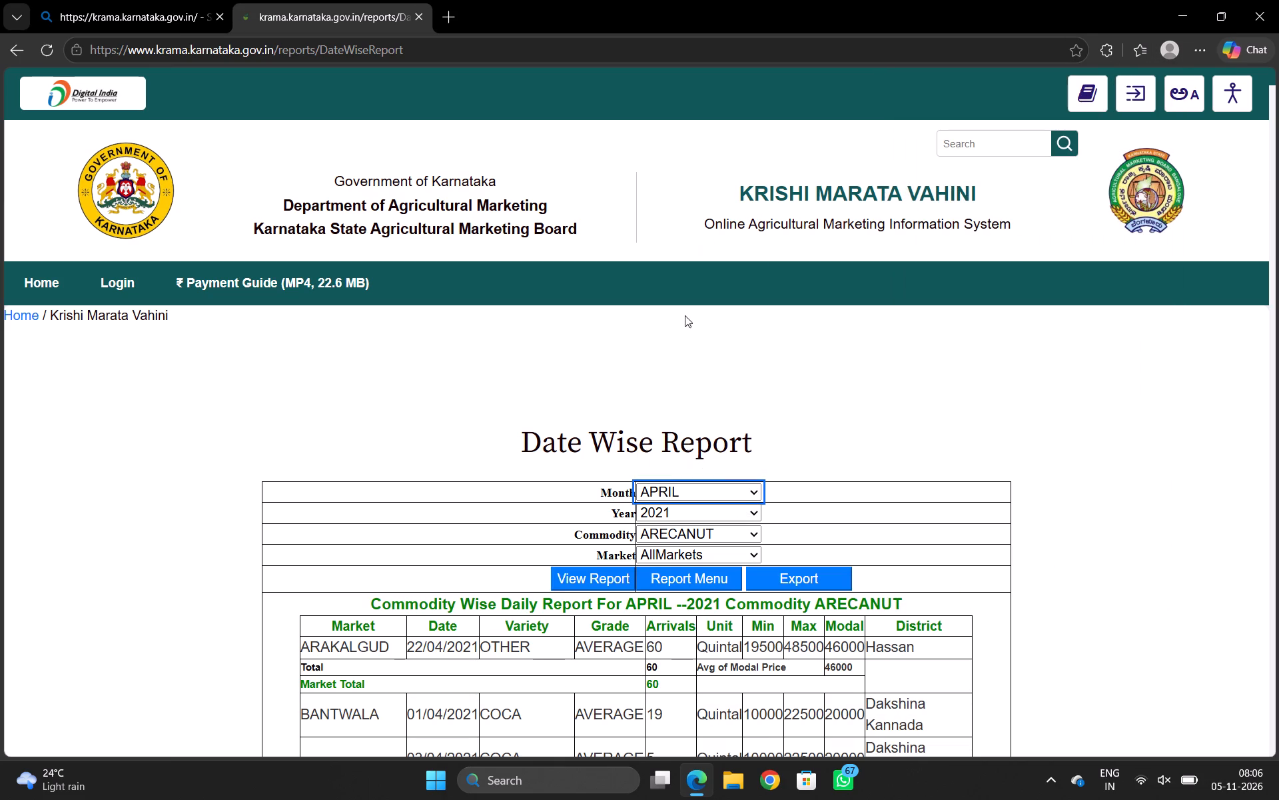
left_click(602, 577)
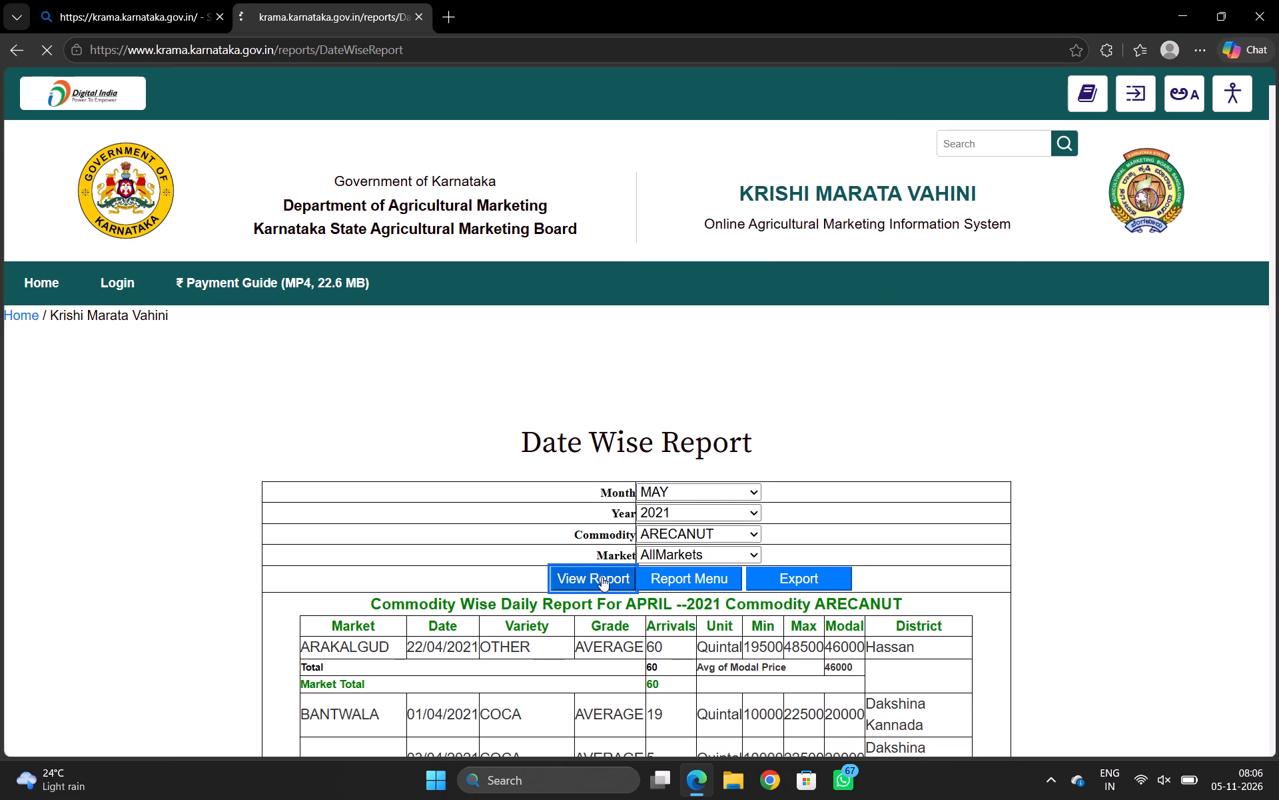
left_click(813, 580)
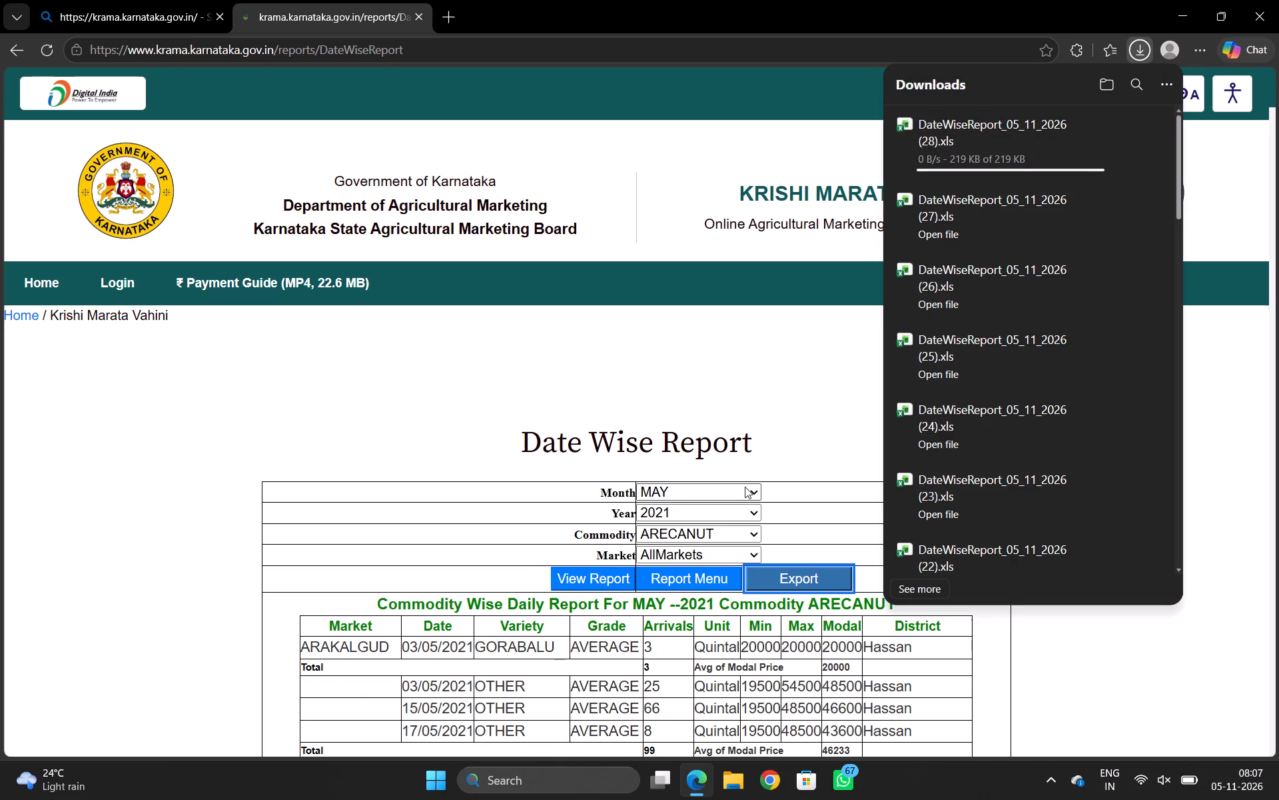
Generate and export the arecanut date wise report for all markets for June 2021.
left_click(745, 487)
left_click(692, 341)
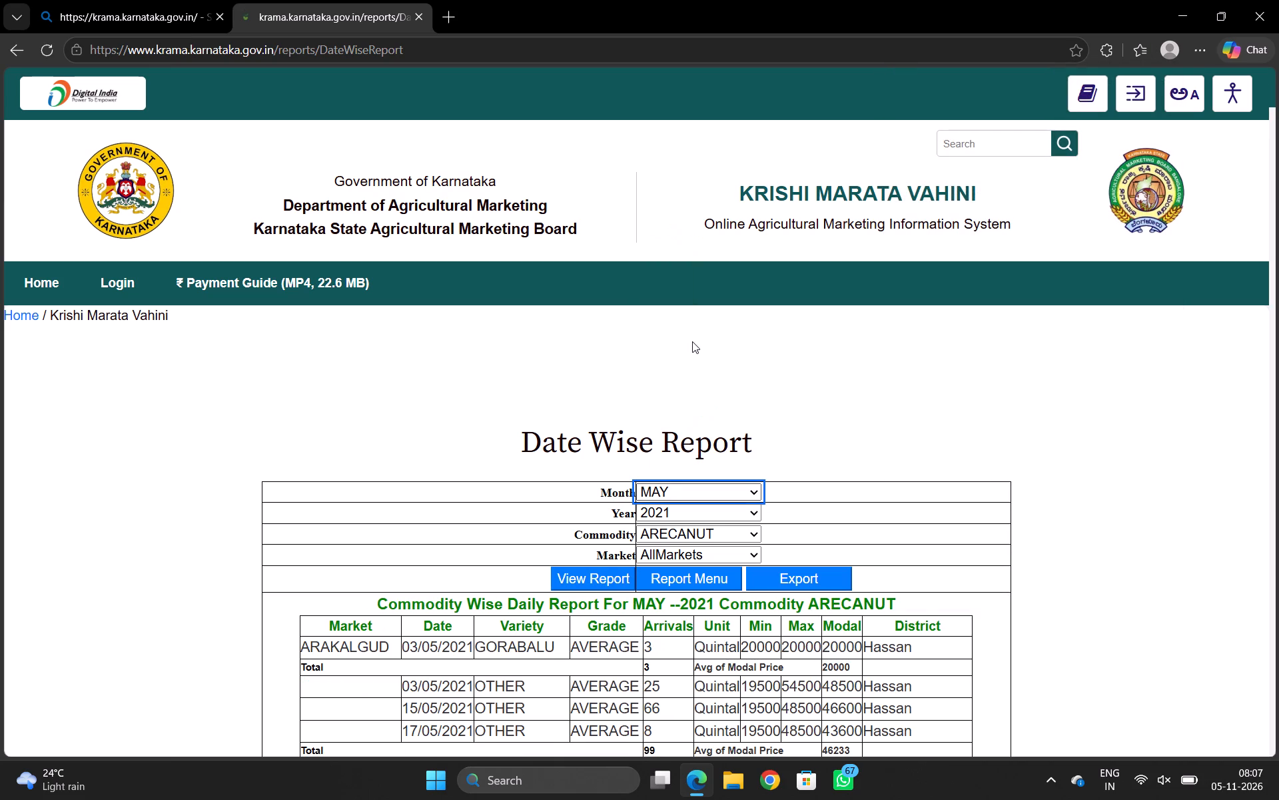
left_click(614, 571)
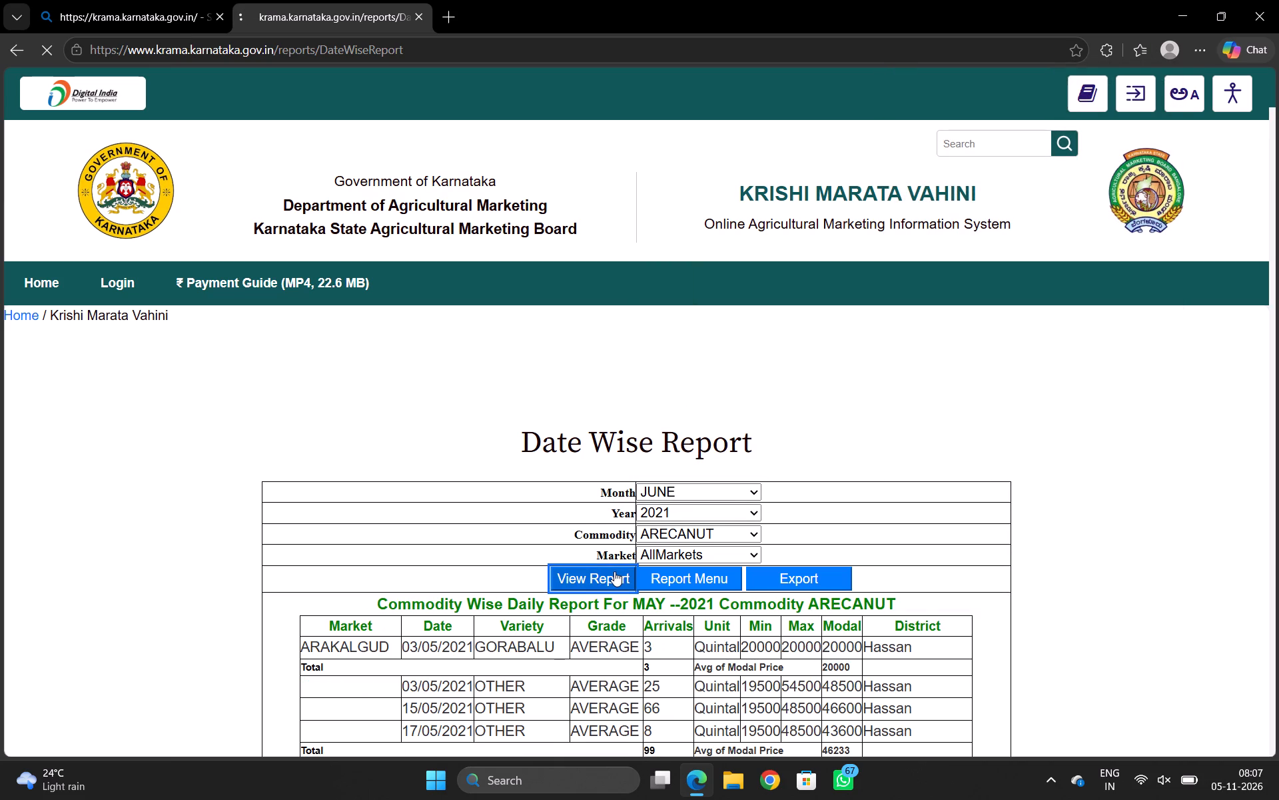
left_click(788, 585)
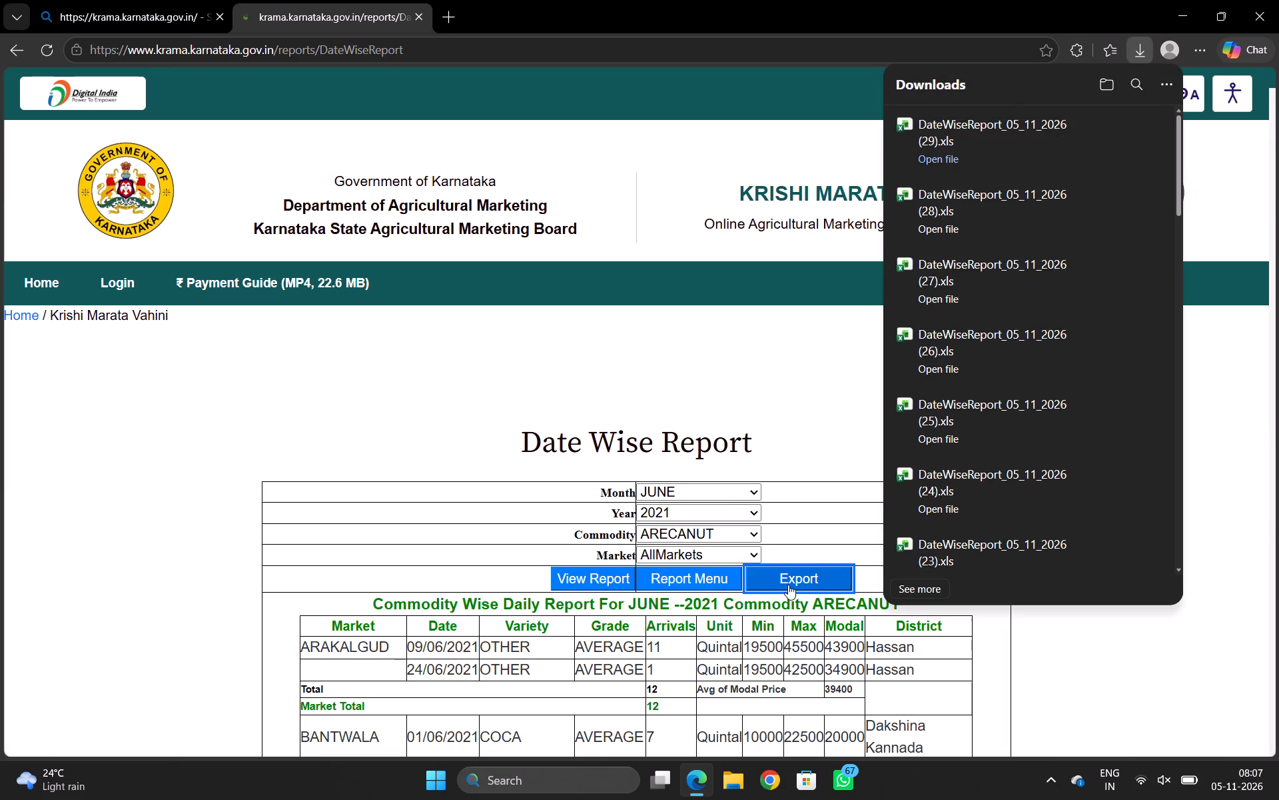
Generate and export the arecanut date wise report for all markets for July 2021.
left_click(724, 487)
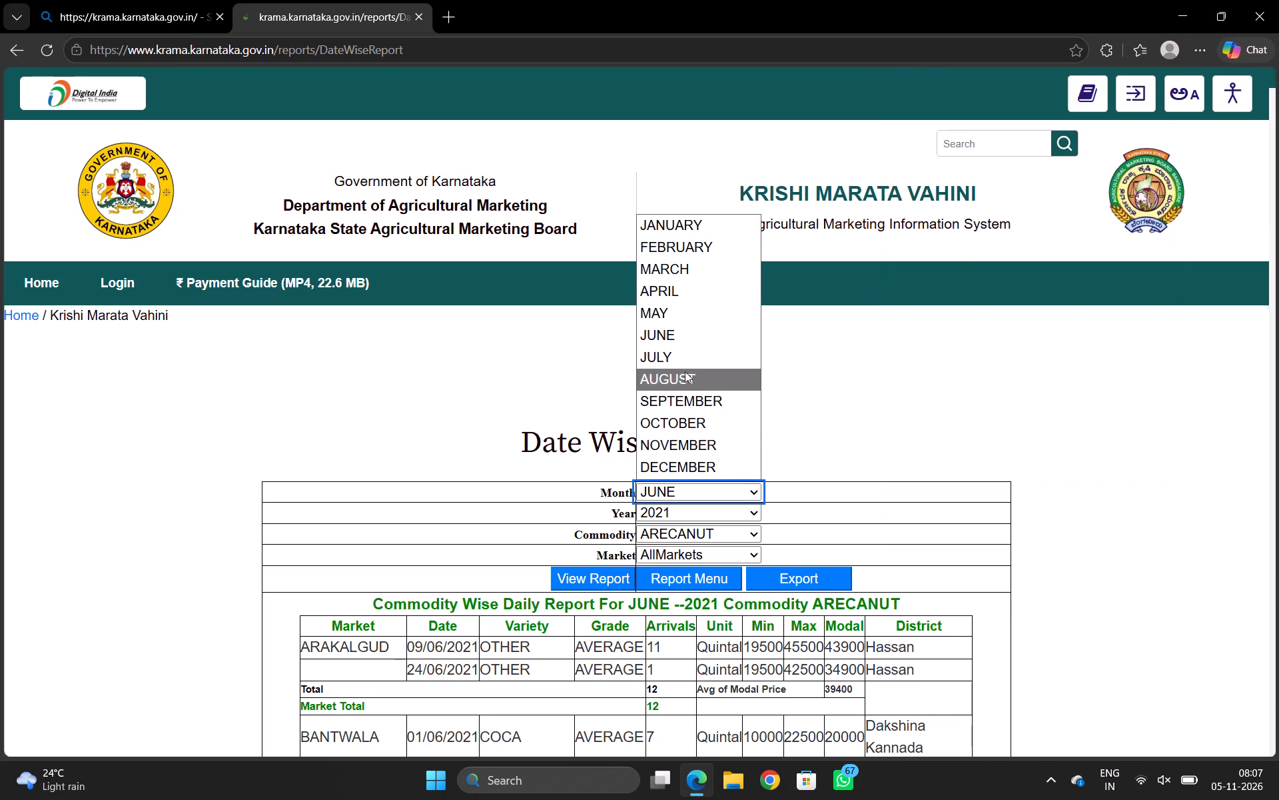
left_click(679, 355)
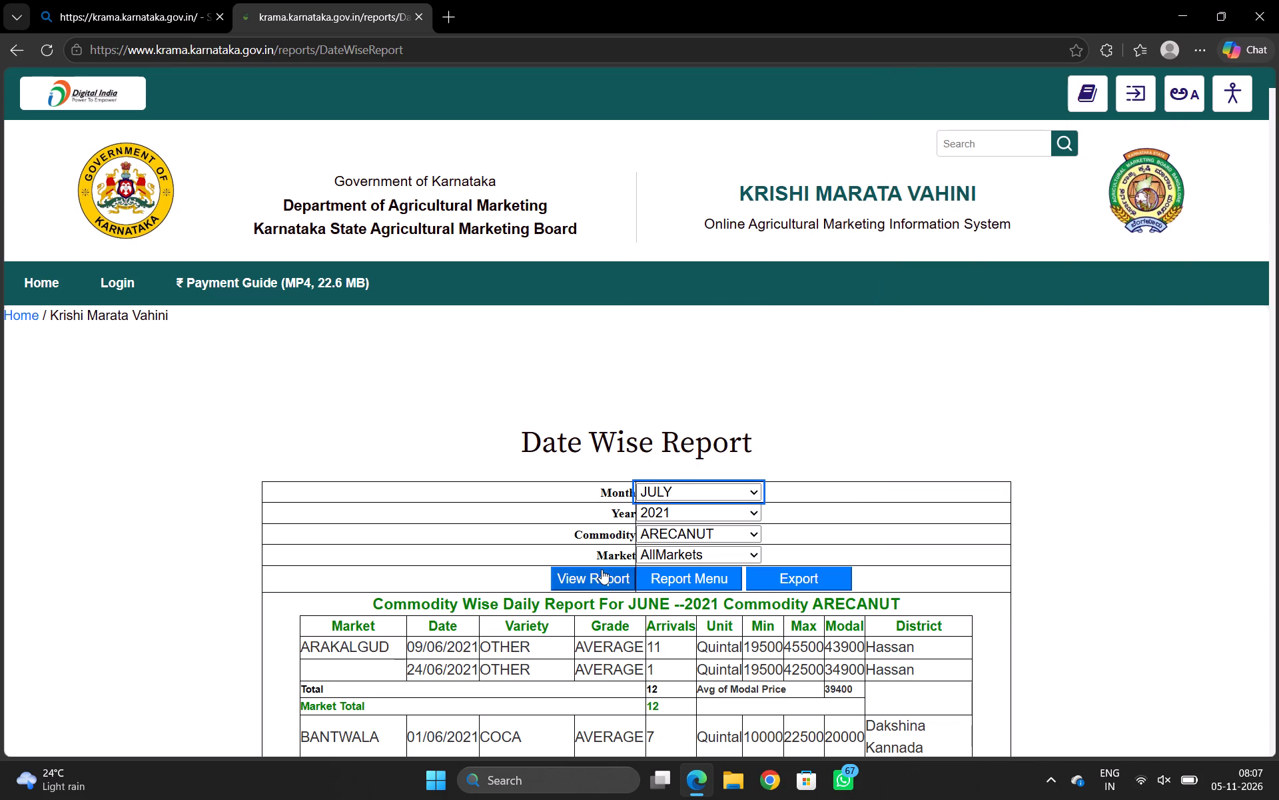
left_click(602, 569)
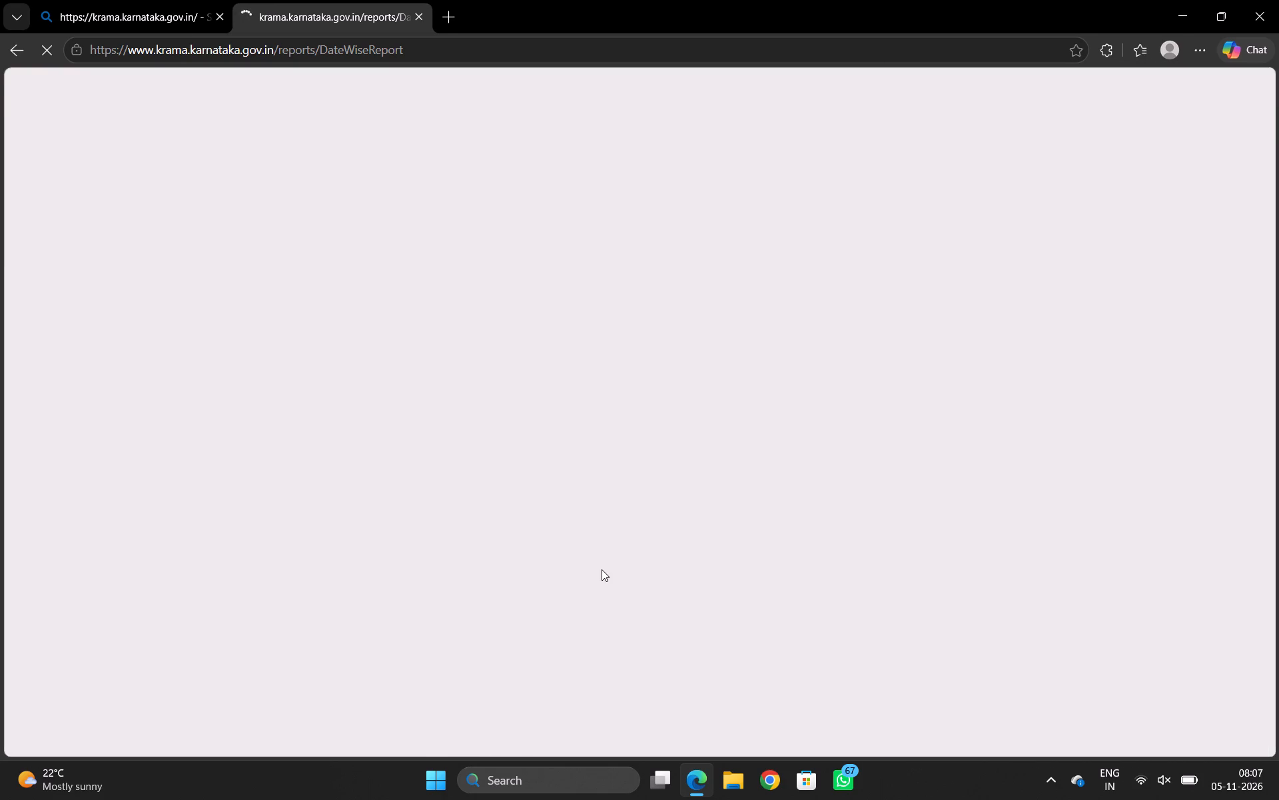
left_click(819, 587)
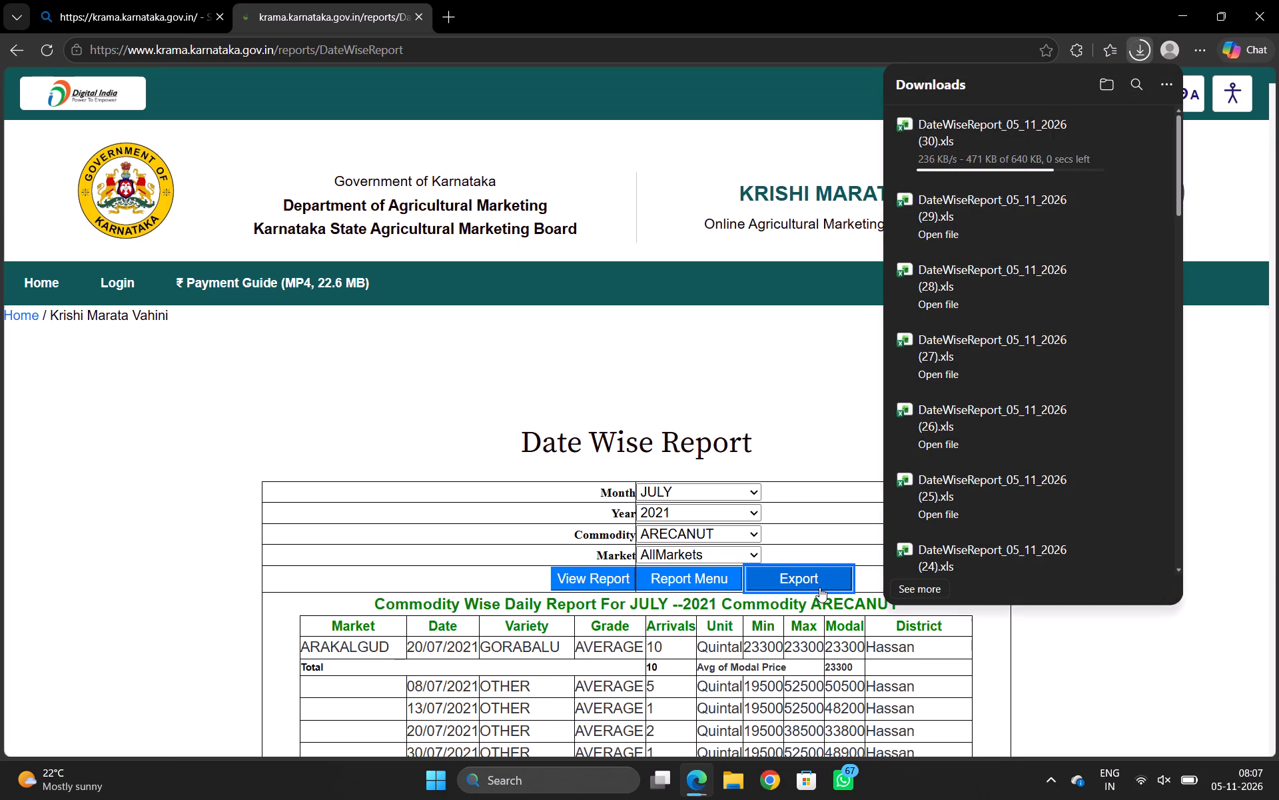
Generate and export the arecanut date wise report for all markets for August 2021.
left_click(748, 497)
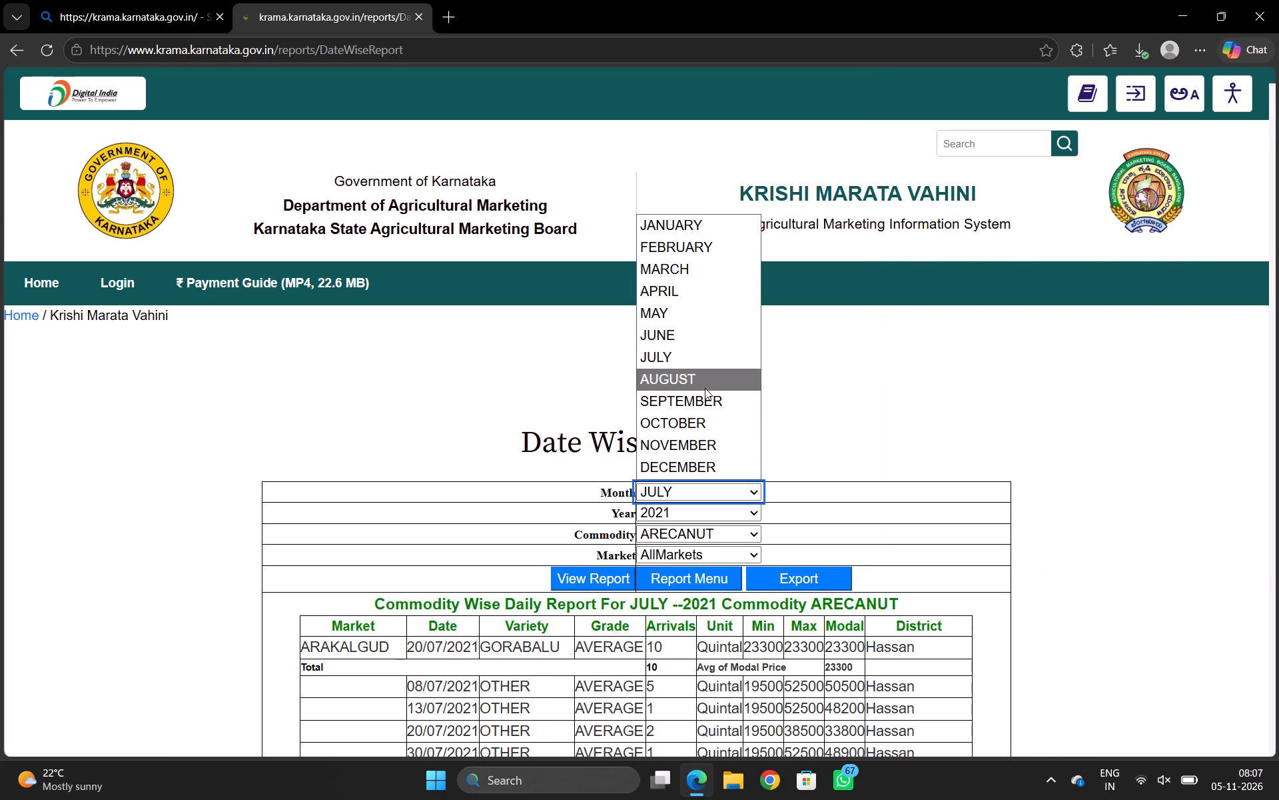
left_click(705, 388)
left_click(610, 588)
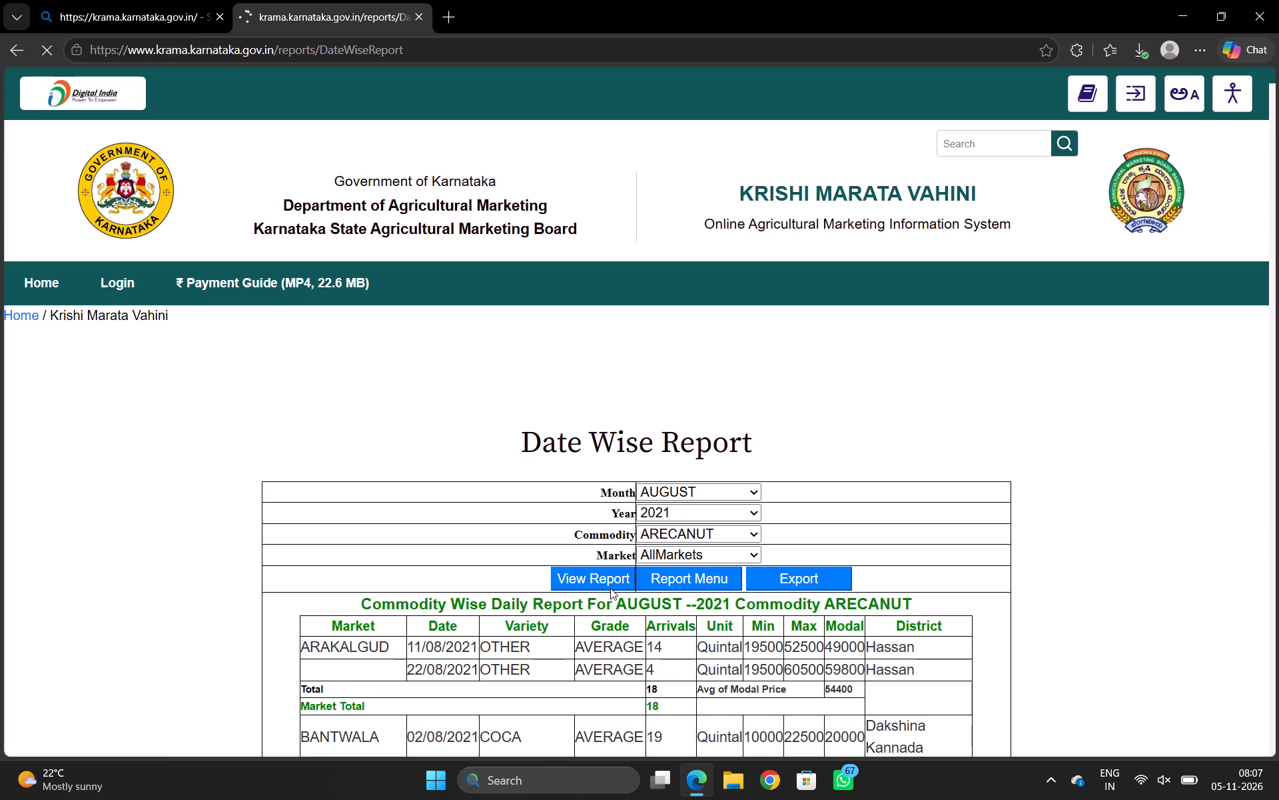
left_click(797, 575)
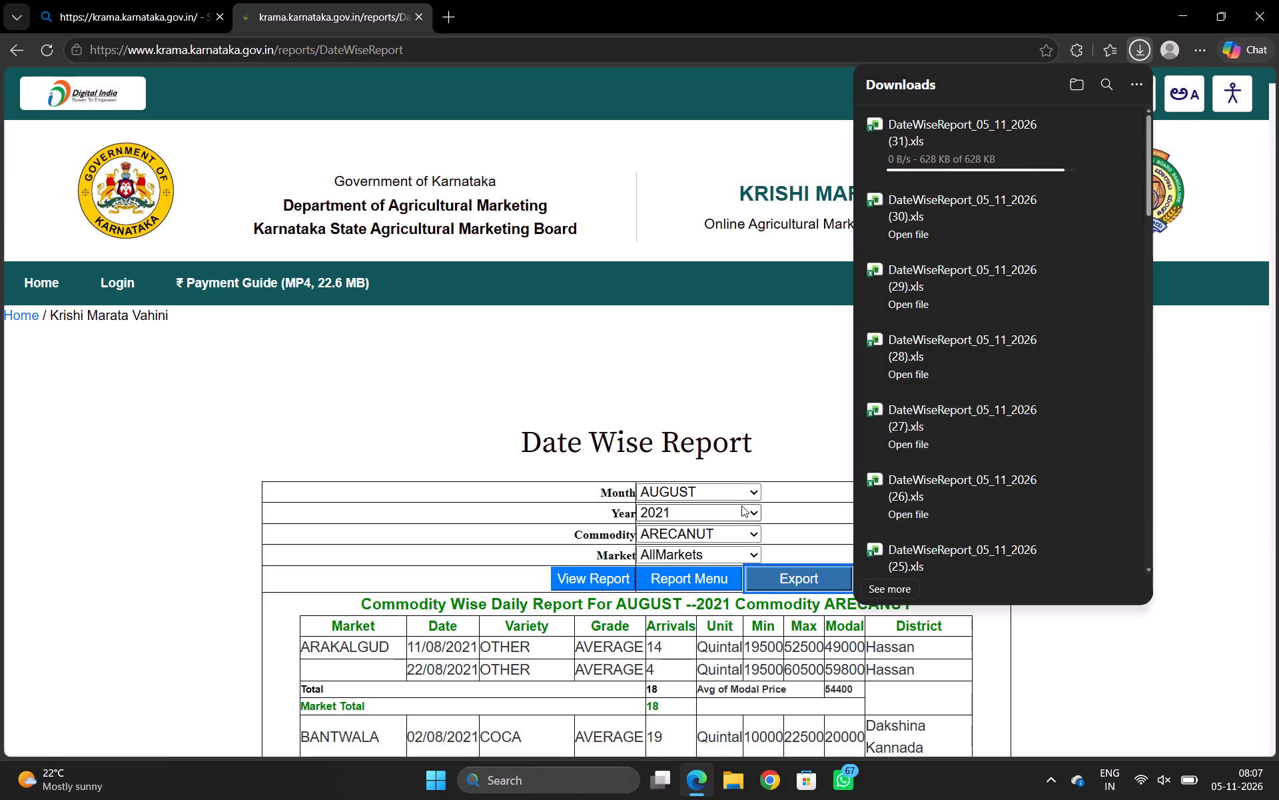
Generate and export the arecanut date wise report for all markets for September 2021.
left_click(742, 493)
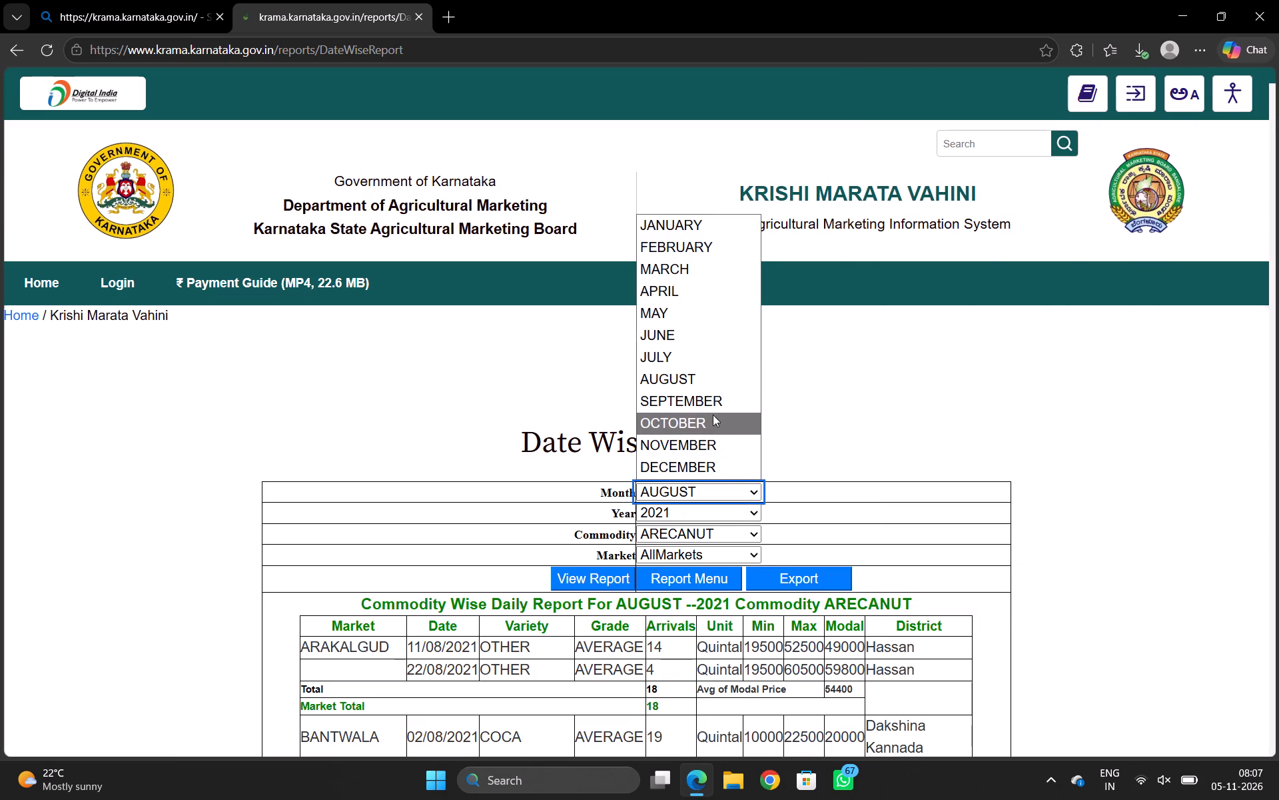
left_click(710, 405)
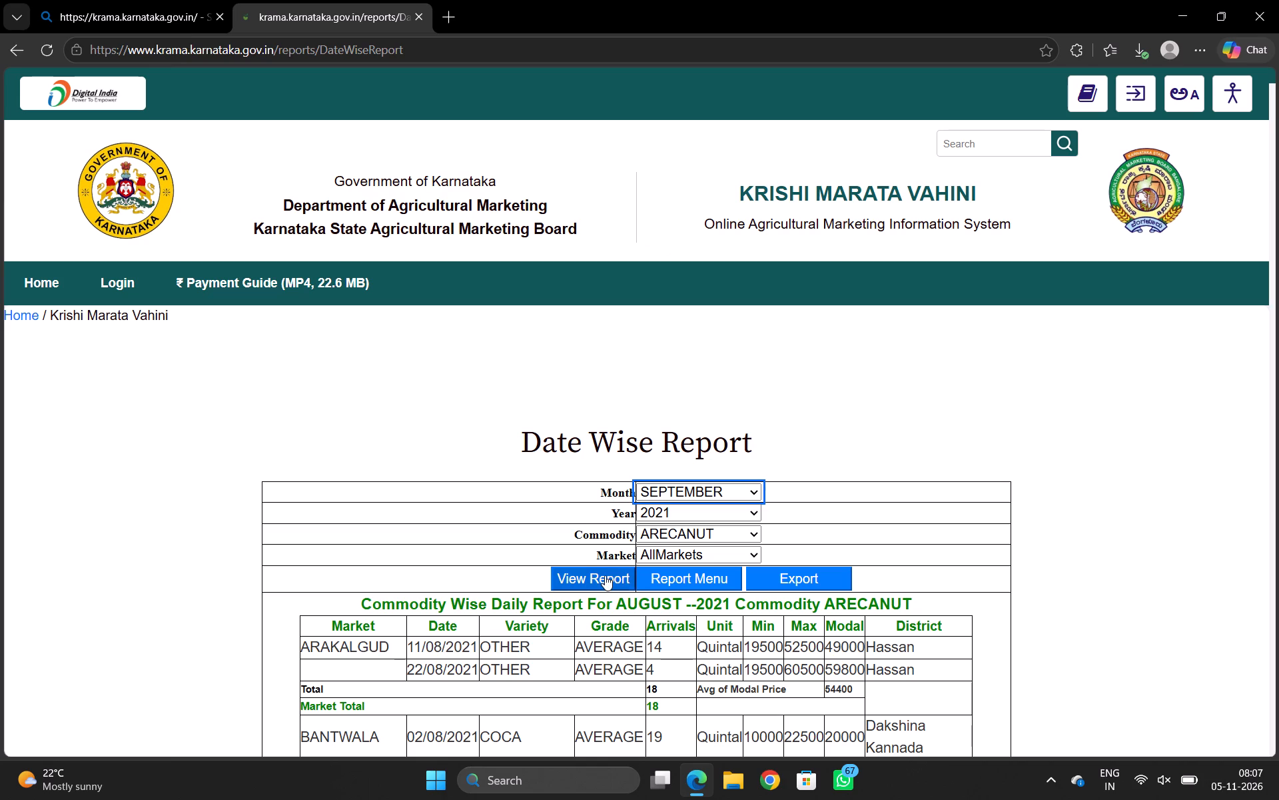
left_click(605, 575)
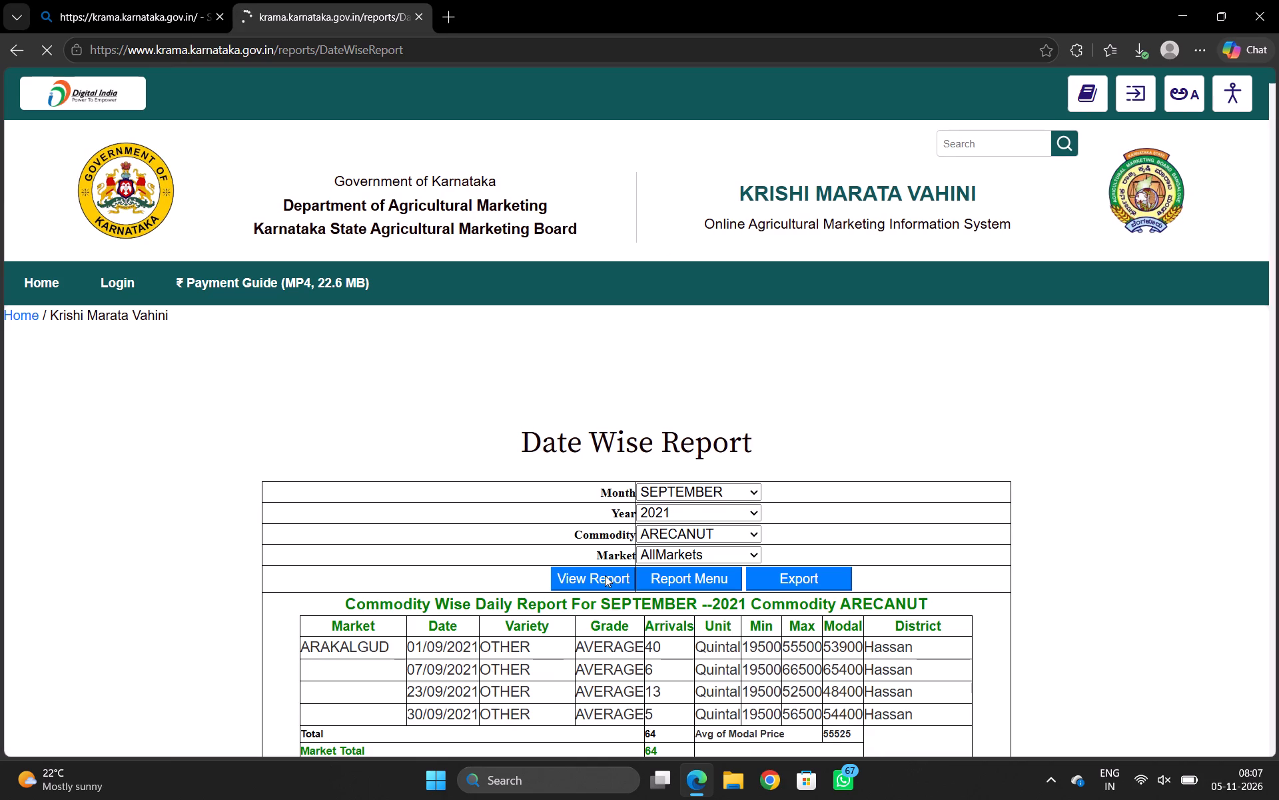
left_click(821, 577)
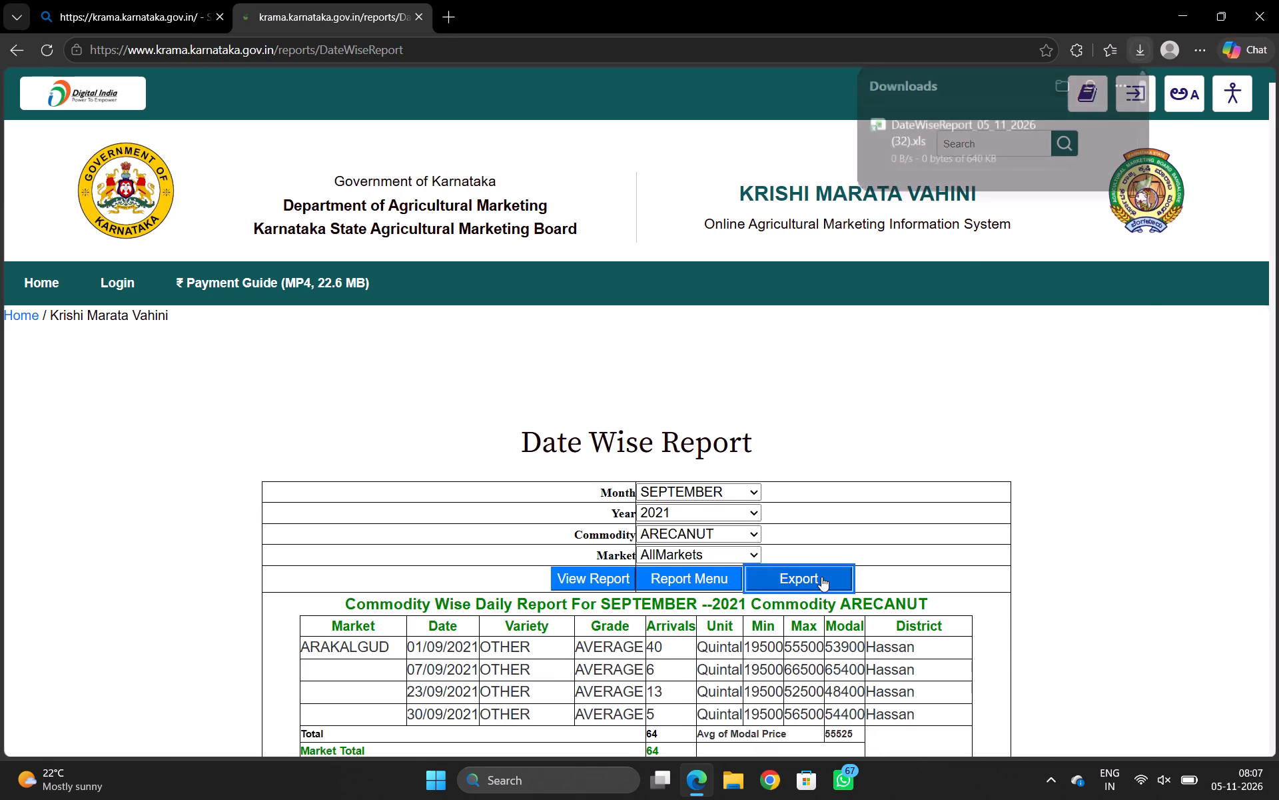
Generate and export the arecanut date wise report for all markets for October 2021.
left_click(751, 489)
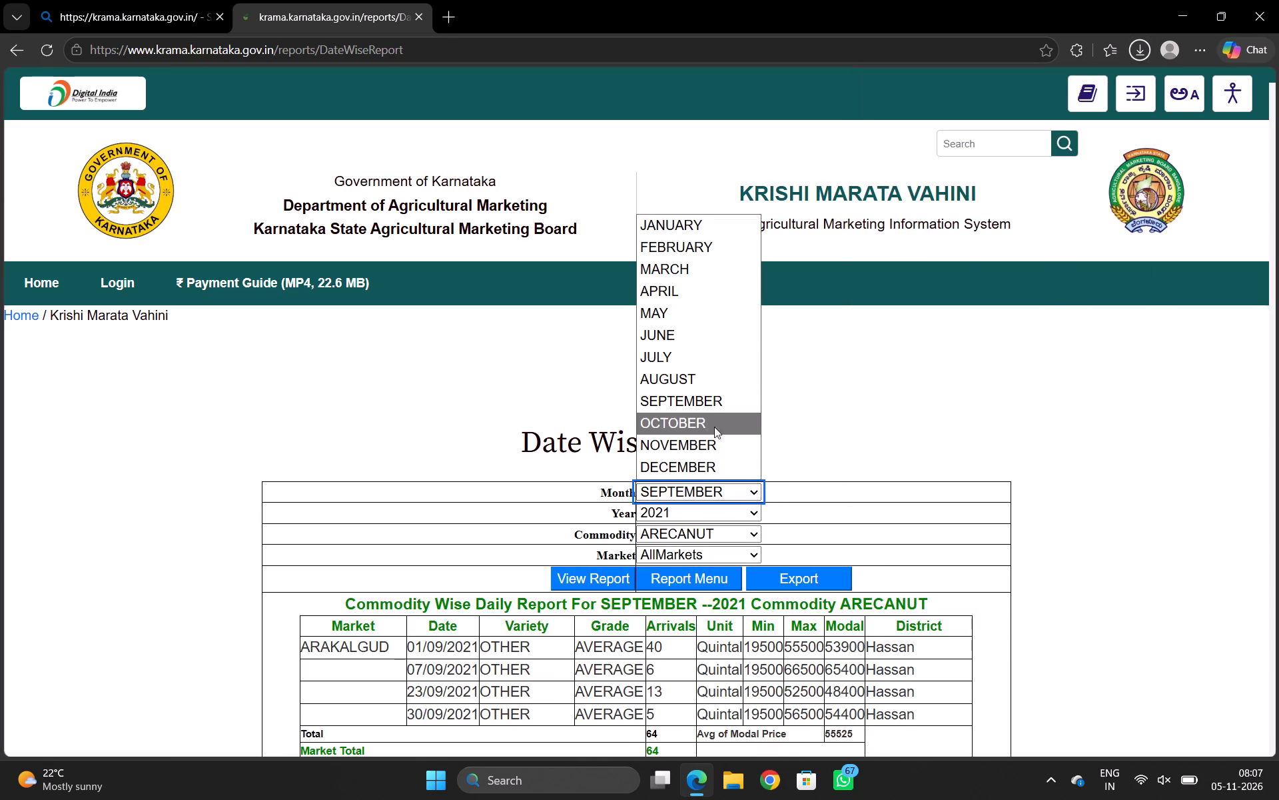
left_click(703, 413)
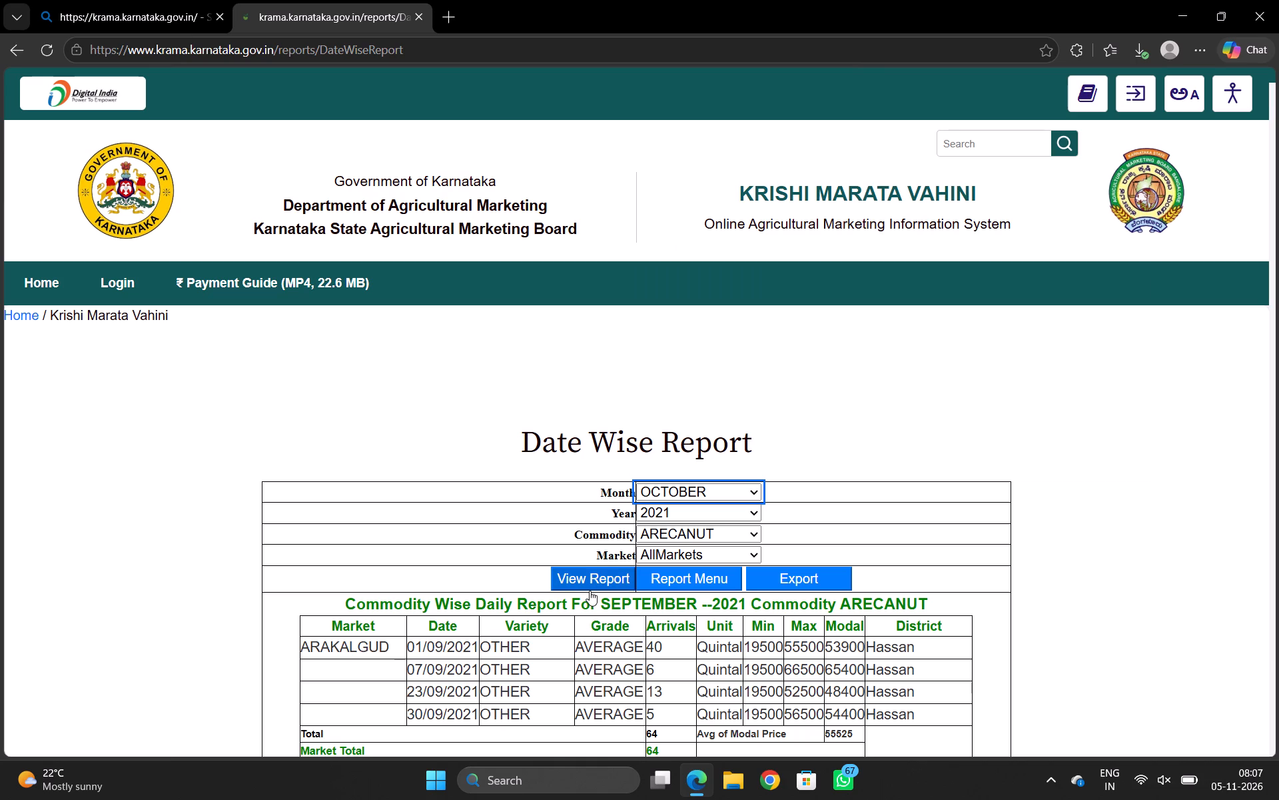
left_click(596, 587)
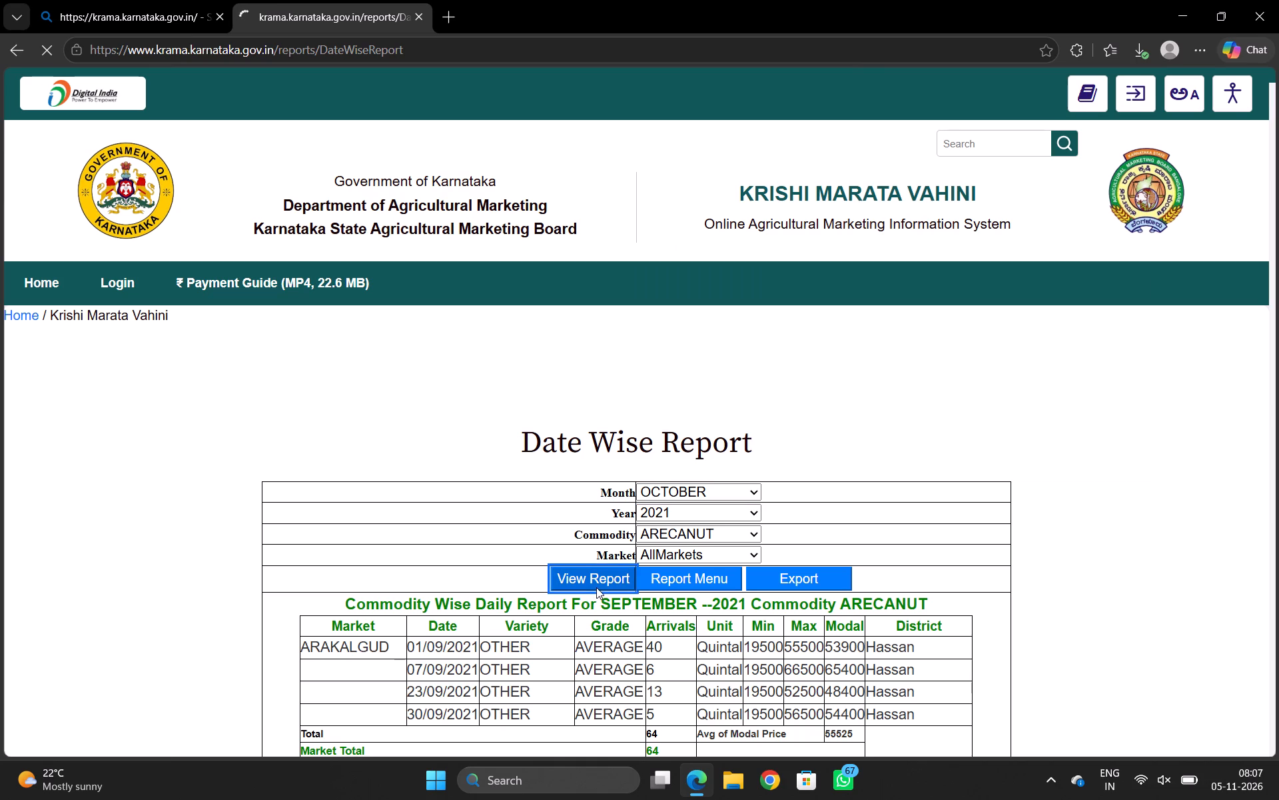
left_click(785, 577)
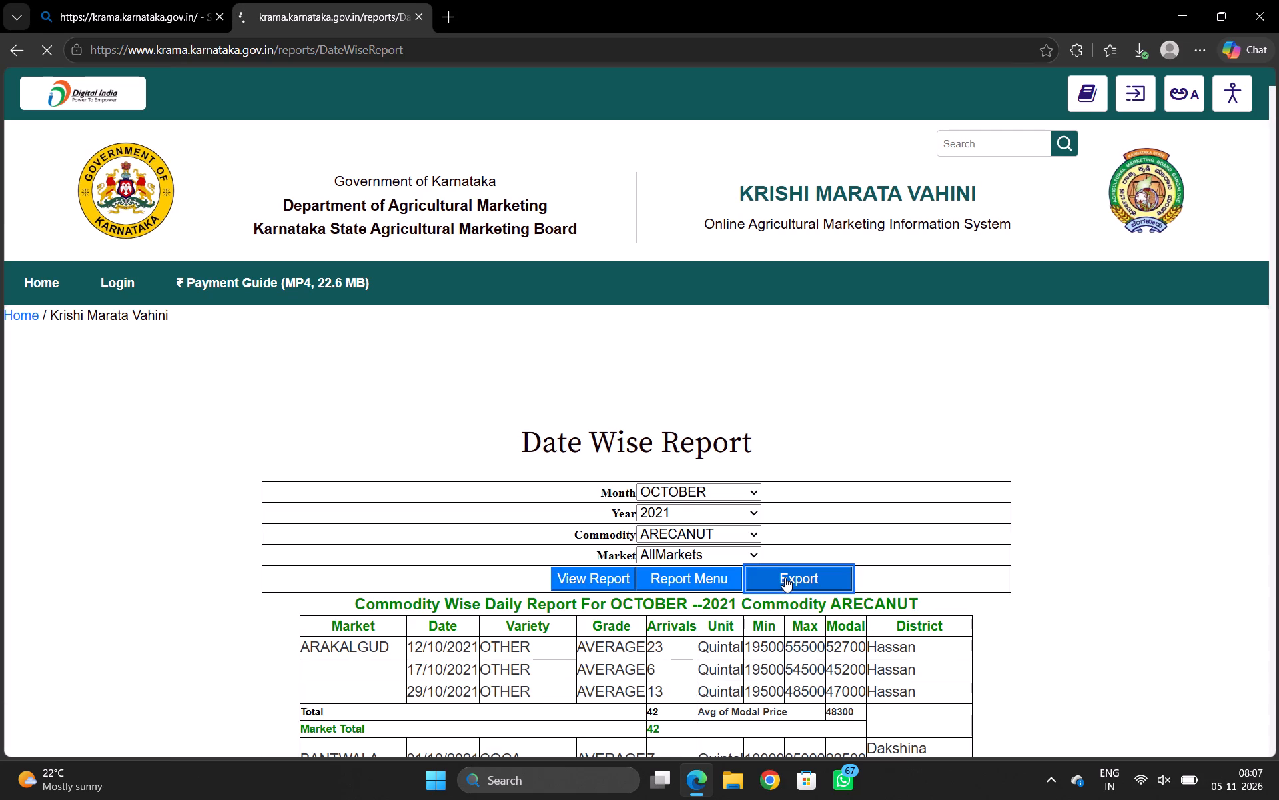
Generate and export the arecanut date wise report for all markets for November 2021.
left_click(727, 488)
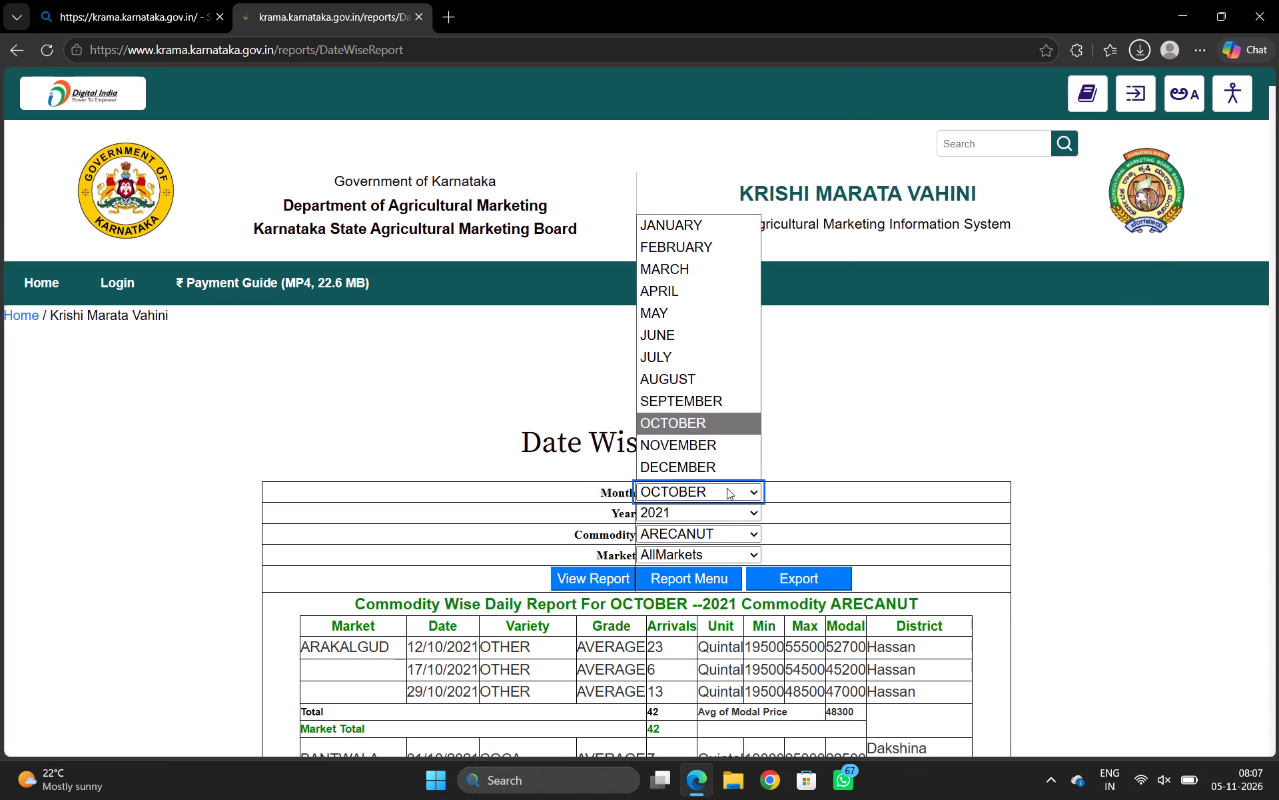
left_click(697, 441)
left_click(602, 585)
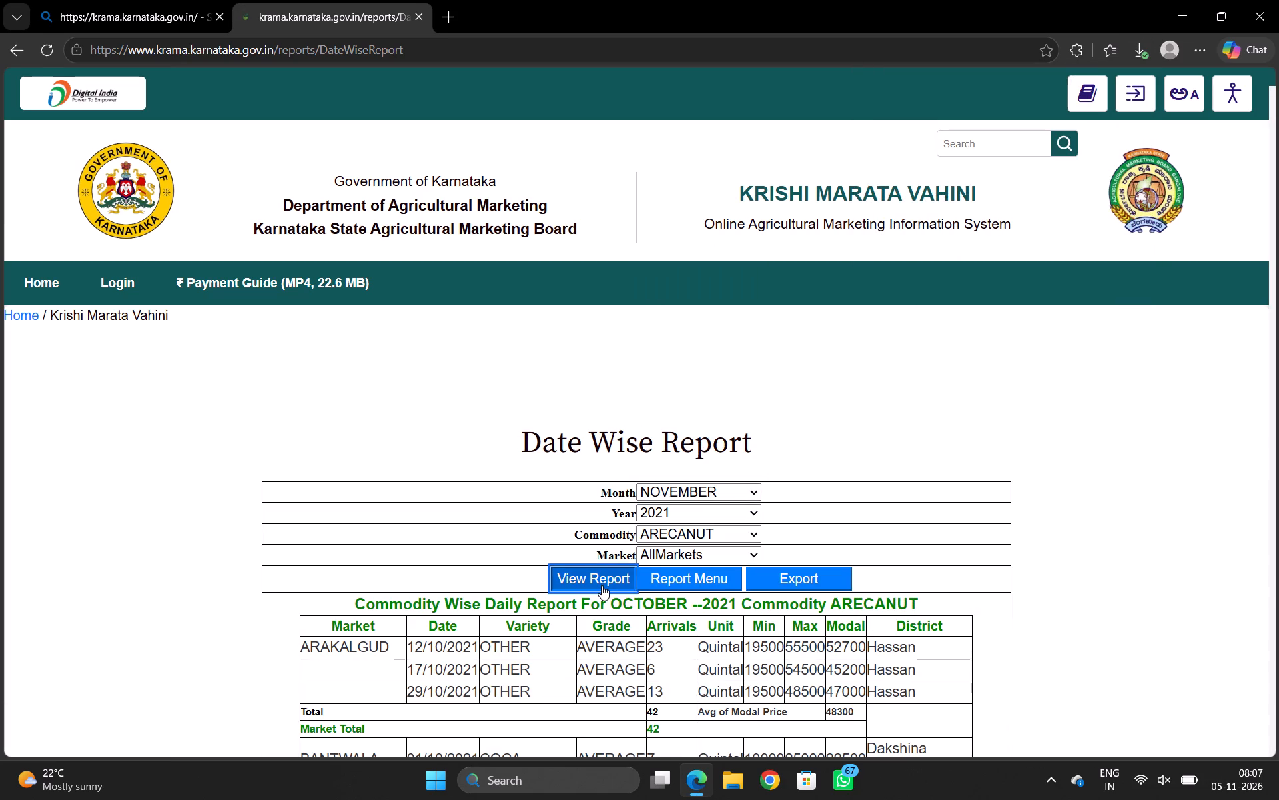
left_click(797, 573)
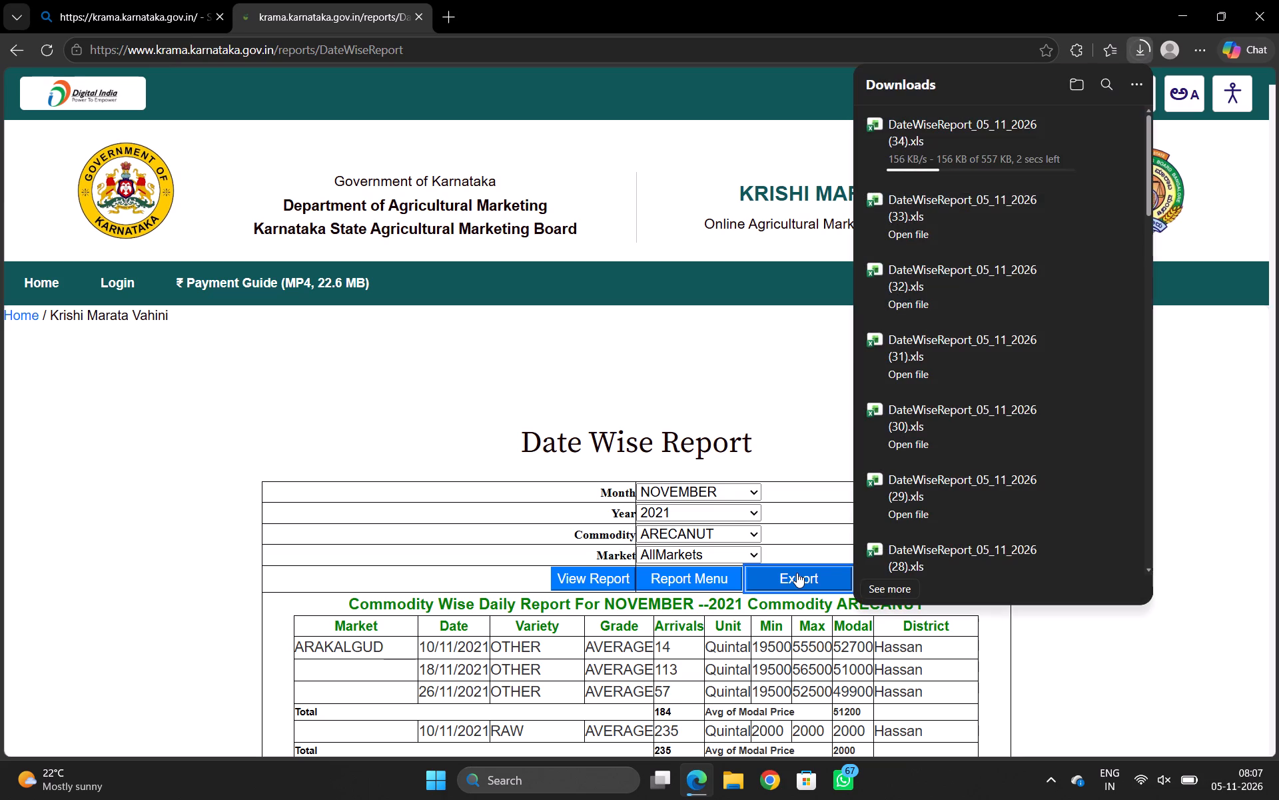
Generate and export the arecanut date wise report for all markets for December 2021.
left_click(717, 493)
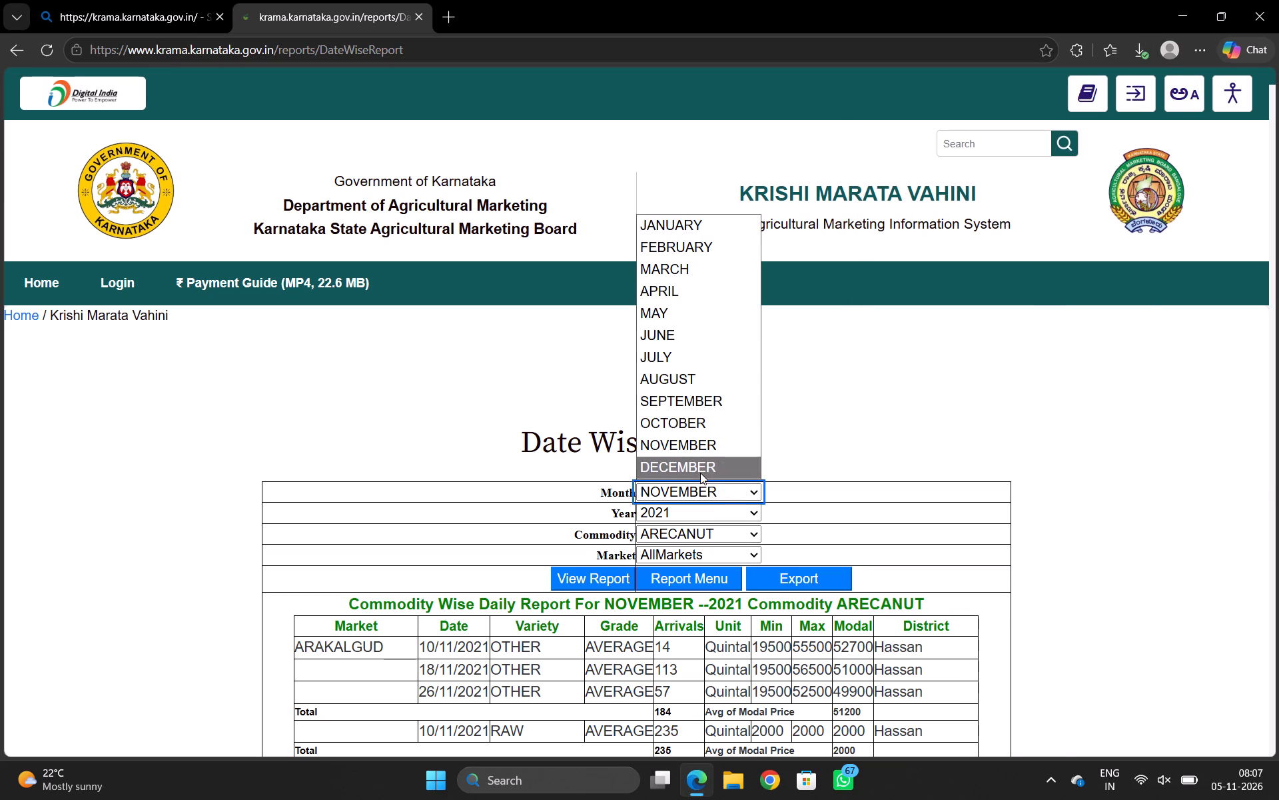
left_click(698, 471)
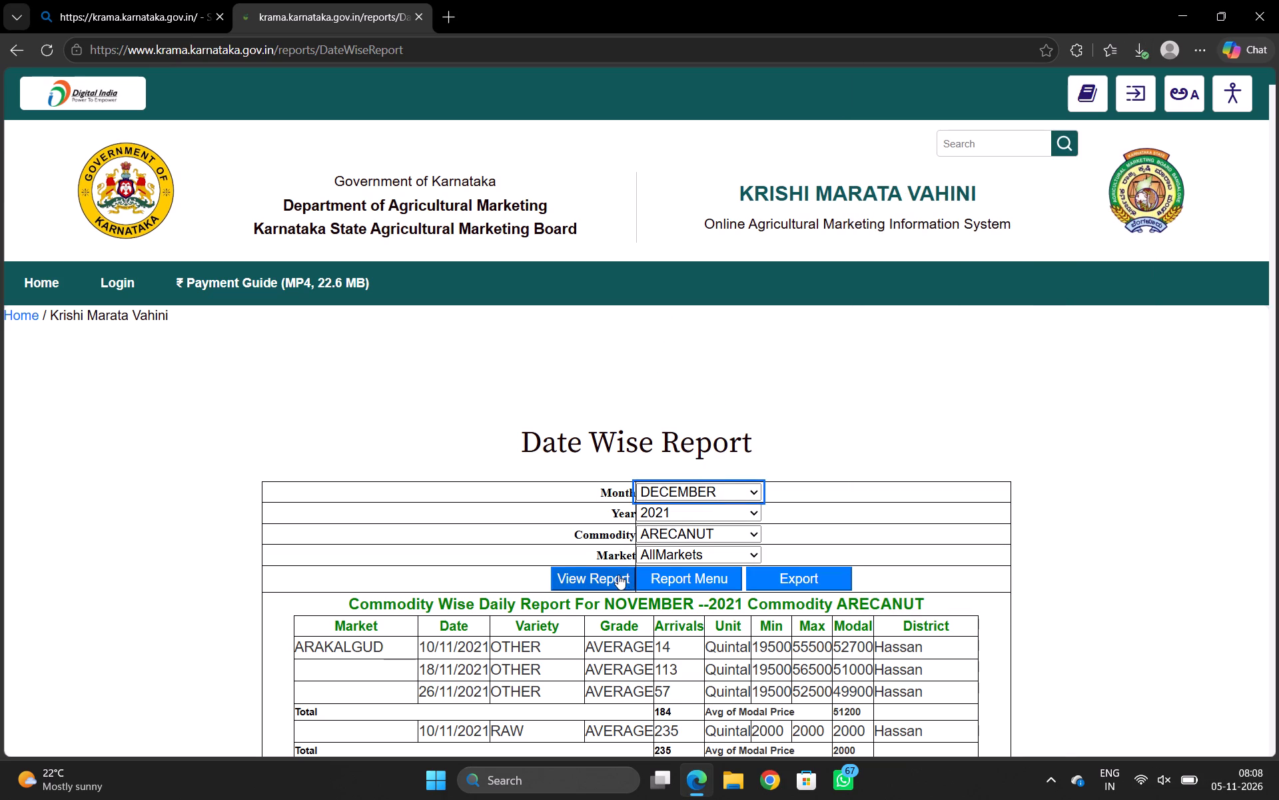
left_click(618, 575)
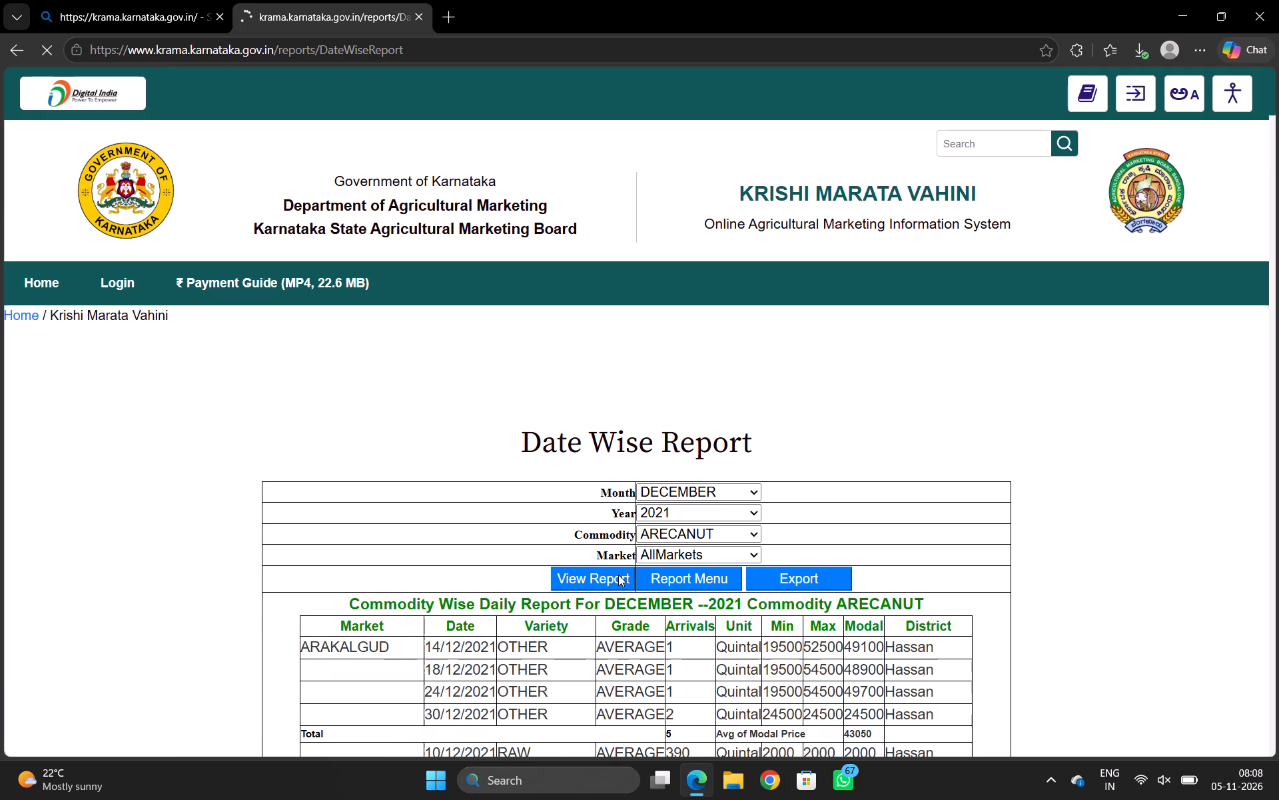
left_click(799, 575)
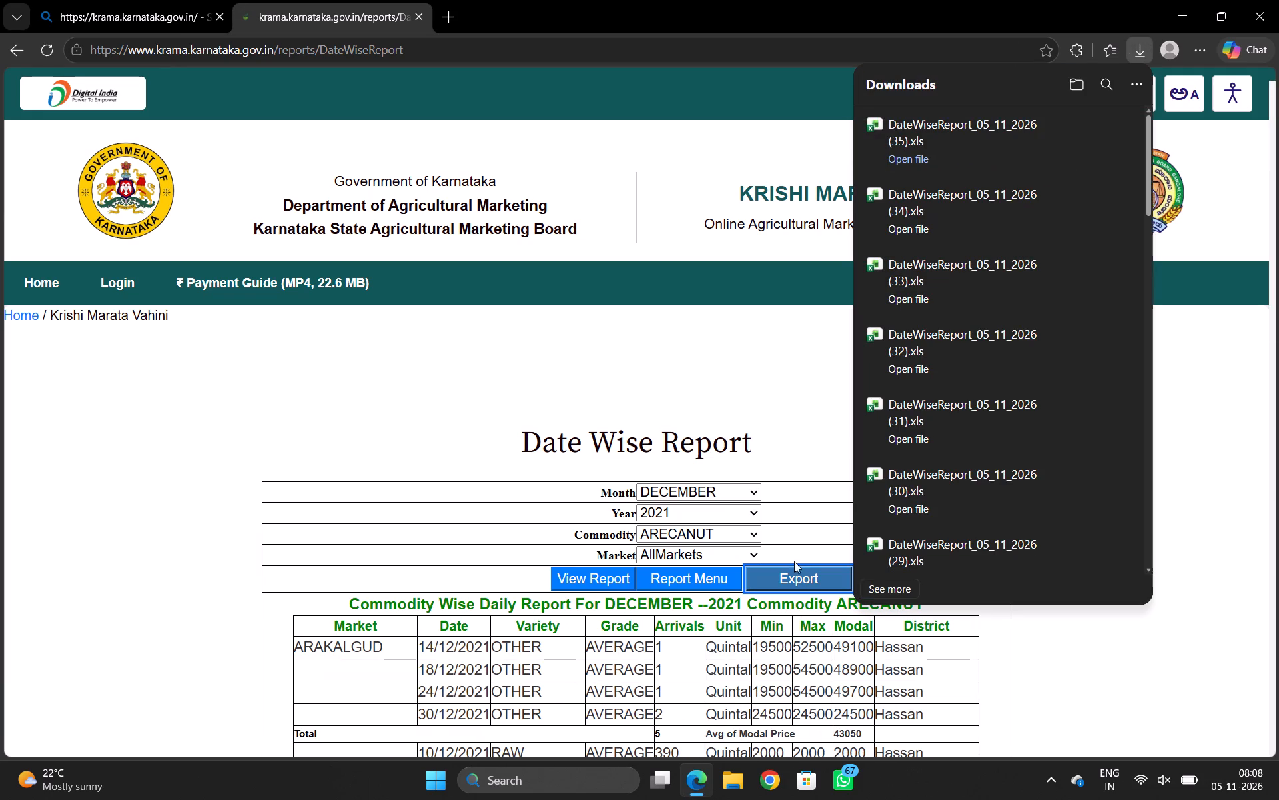
Generate and export the arecanut date wise report for all markets for January 2022.
left_click(751, 489)
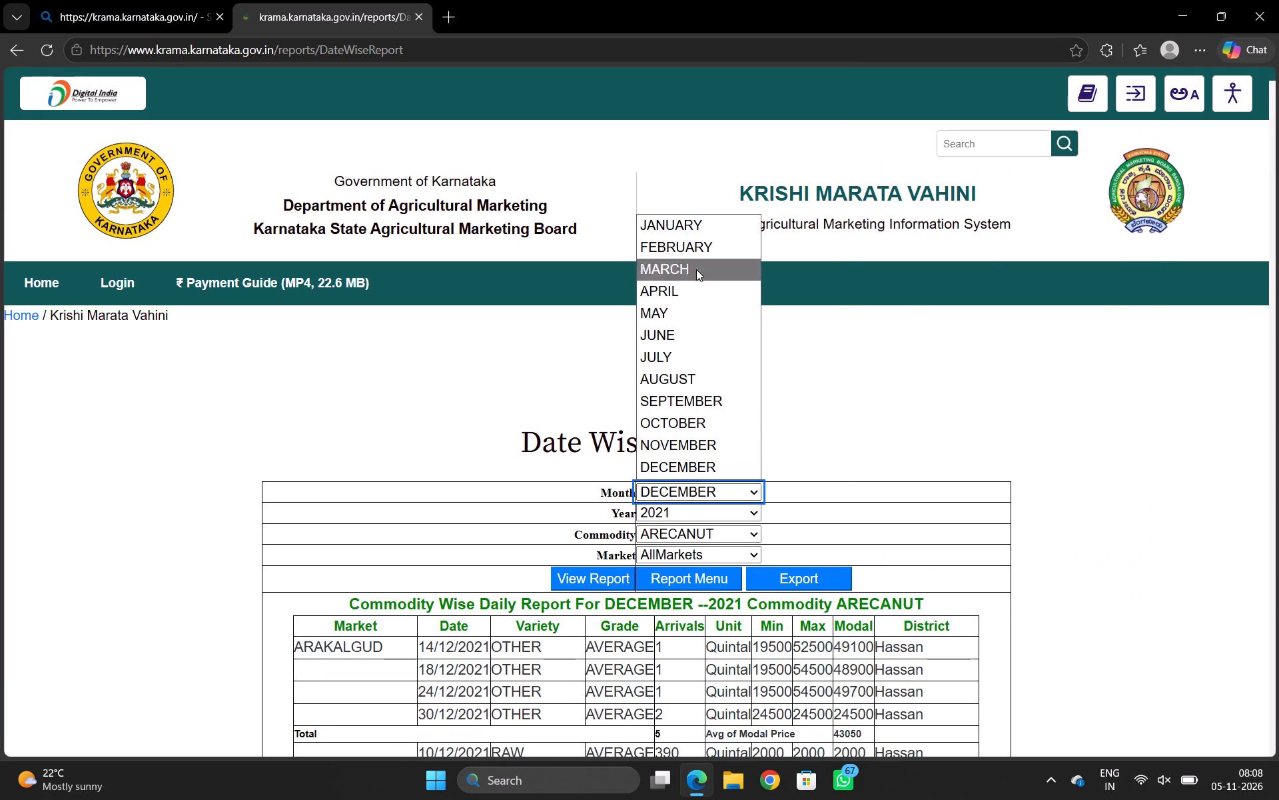
left_click(683, 227)
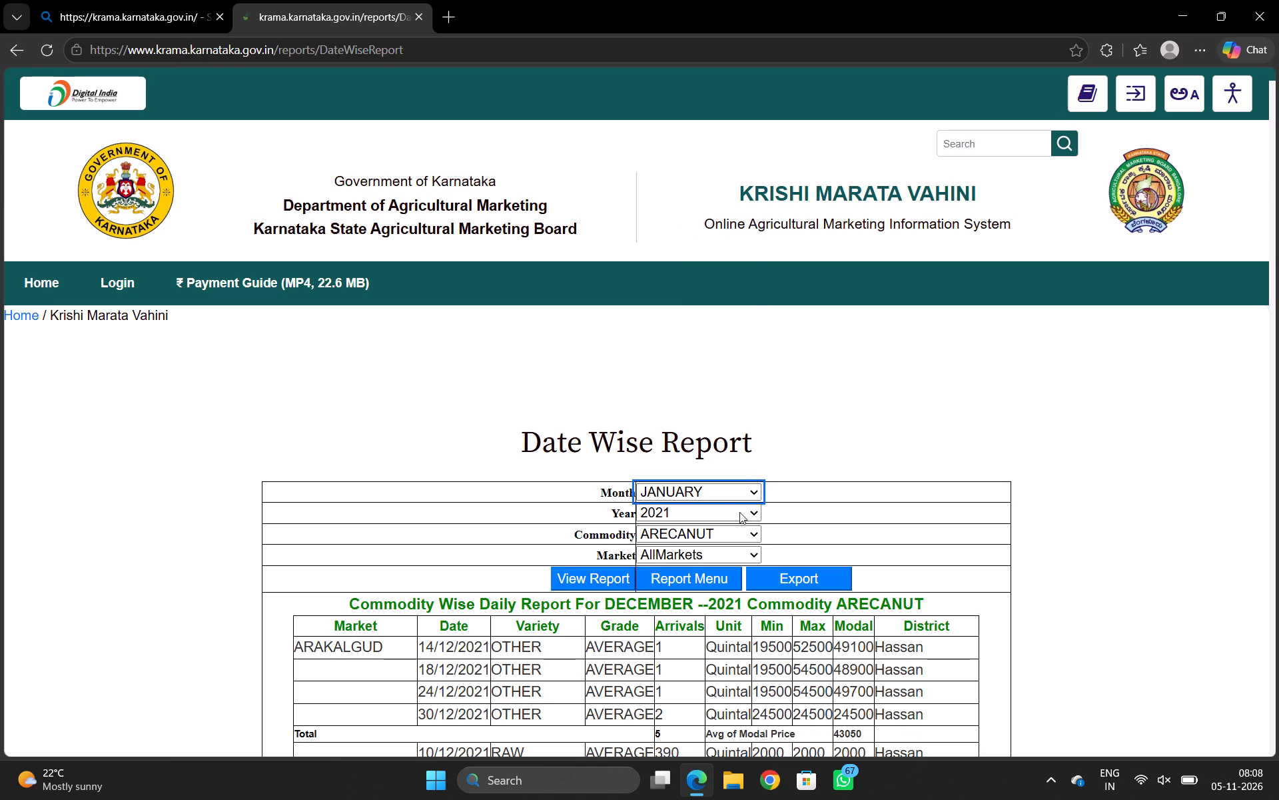
left_click(739, 512)
scroll(695, 459, "down", 1)
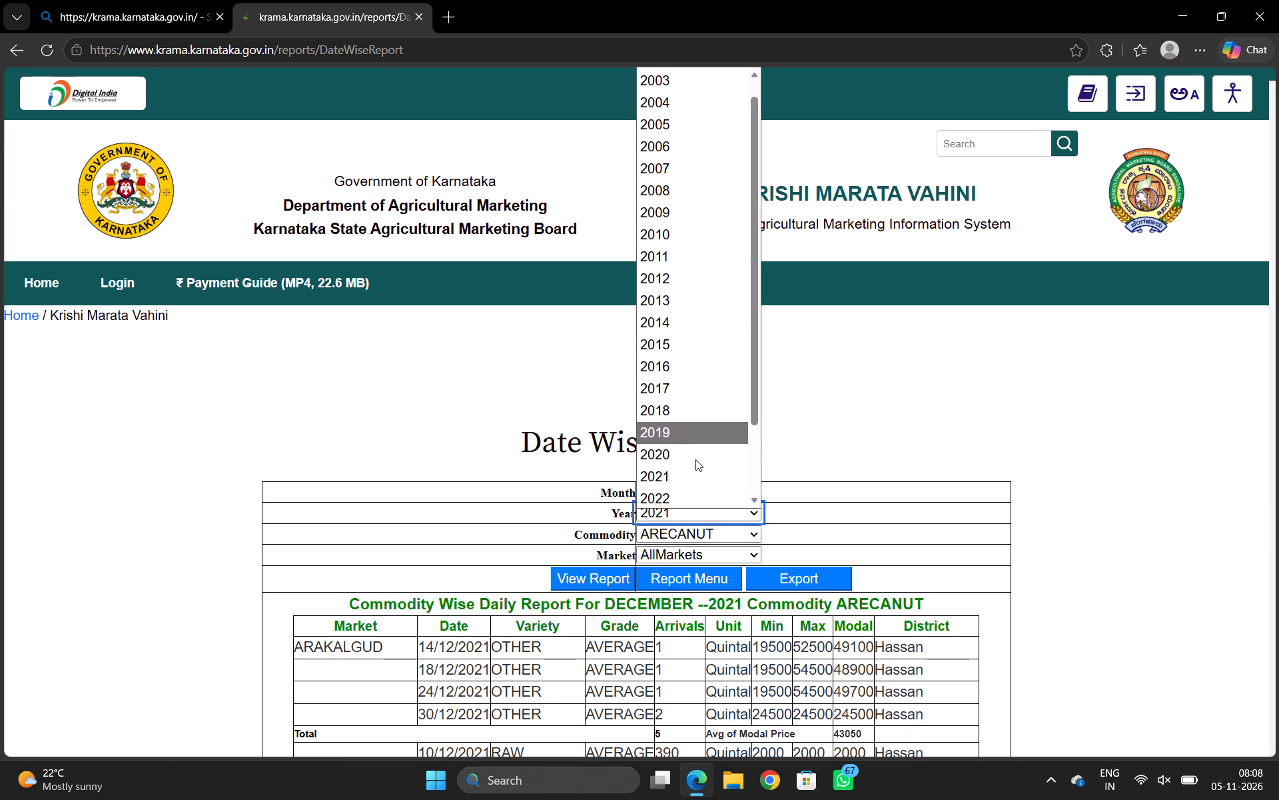
scroll(695, 459, "down", 4)
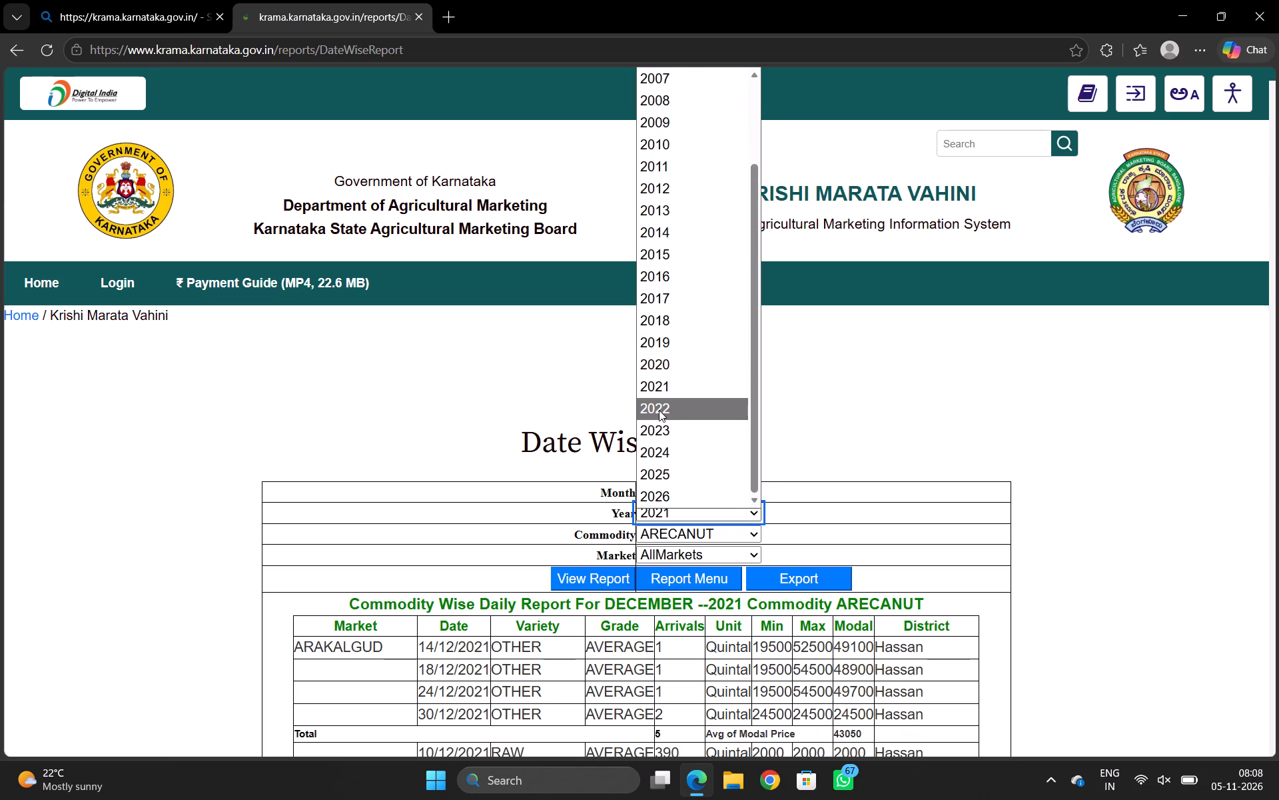
left_click(659, 410)
left_click(608, 577)
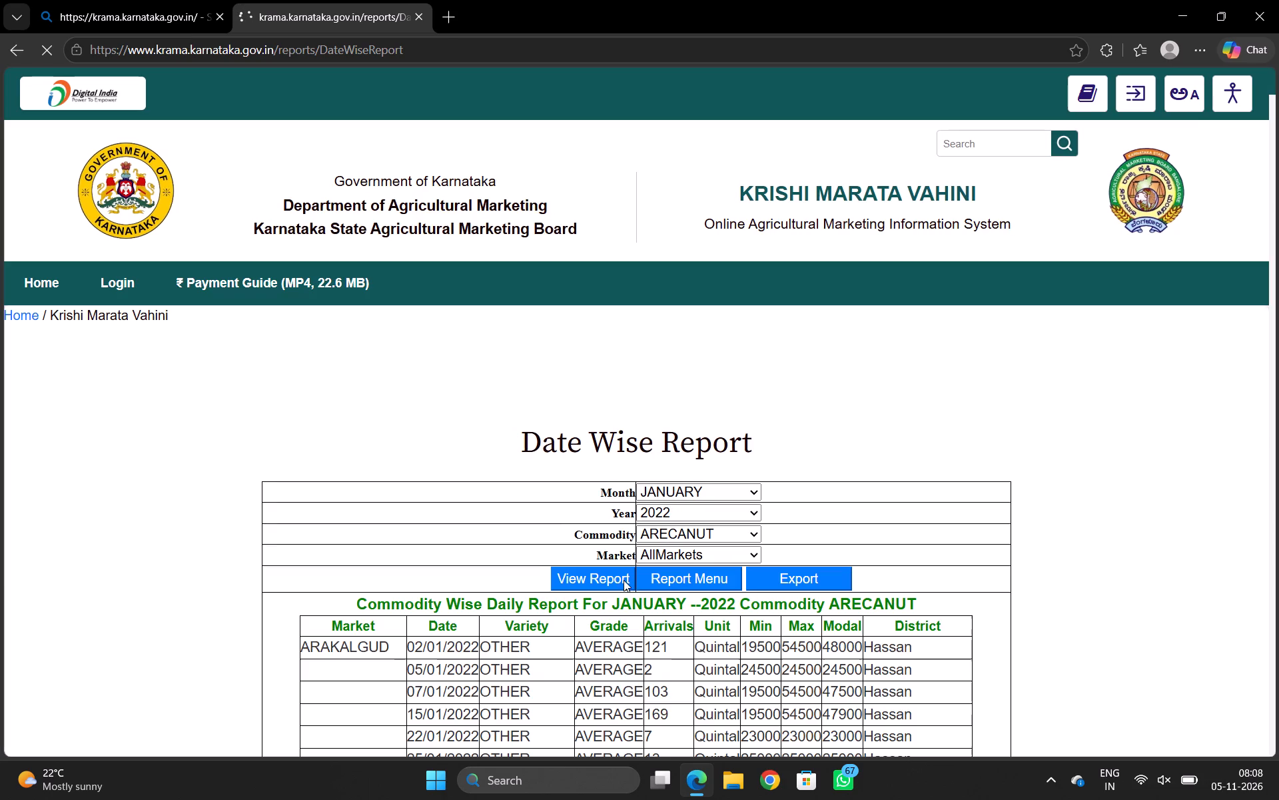
left_click(775, 570)
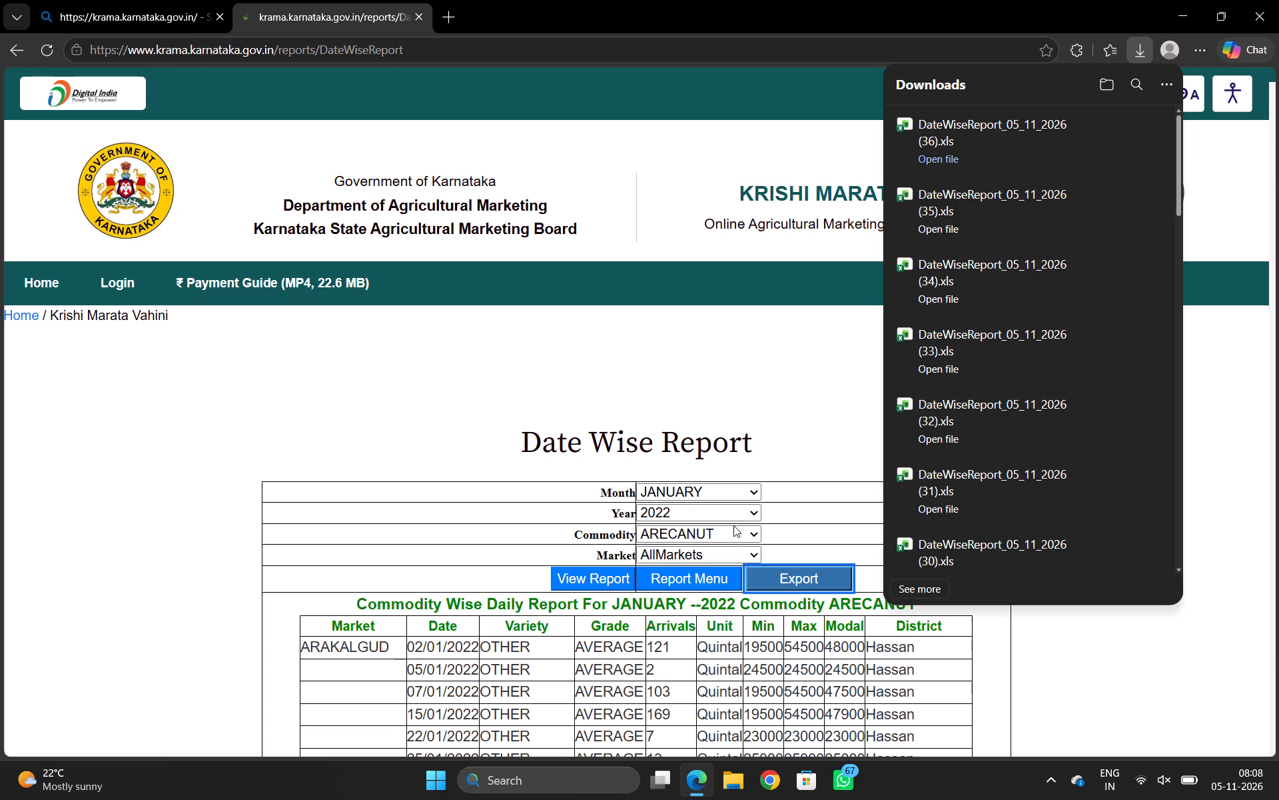
Generate and export the arecanut date wise report for all markets for February 2022.
left_click(722, 491)
left_click(693, 237)
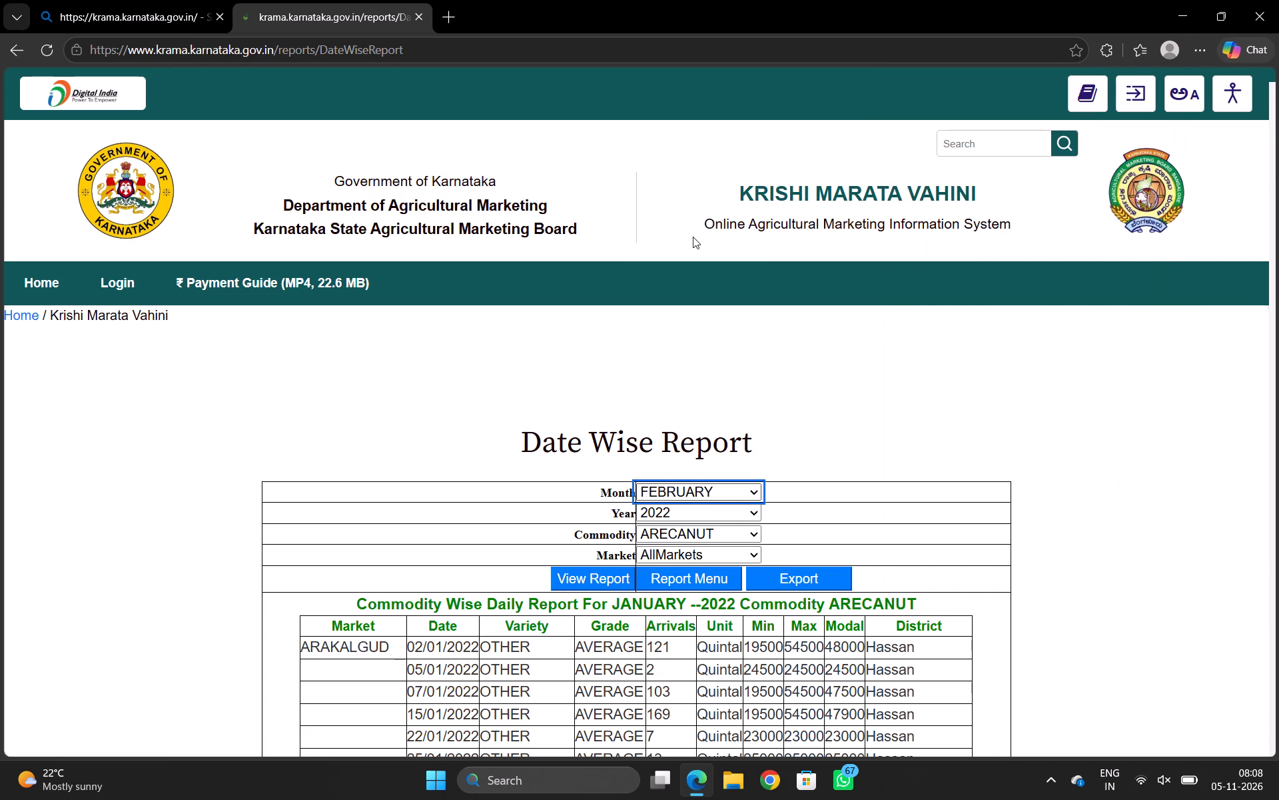
left_click(602, 577)
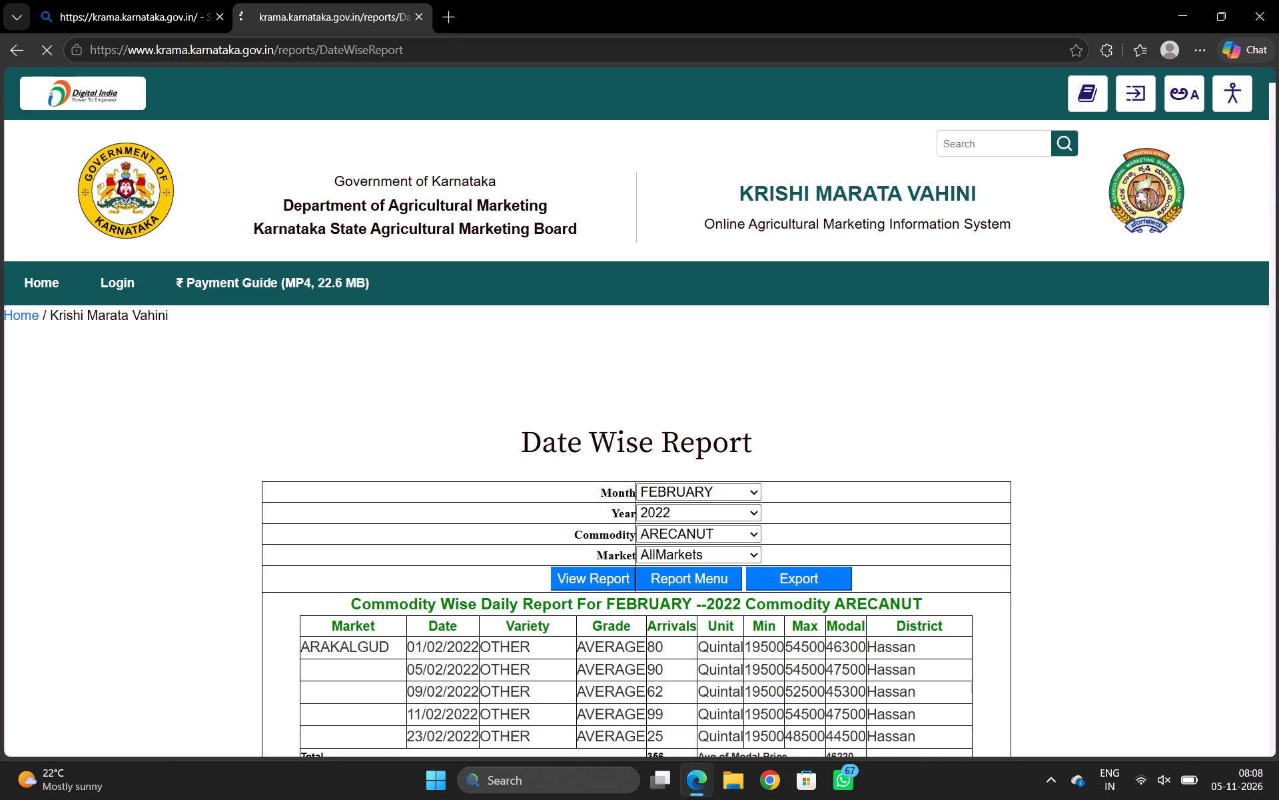
left_click(811, 585)
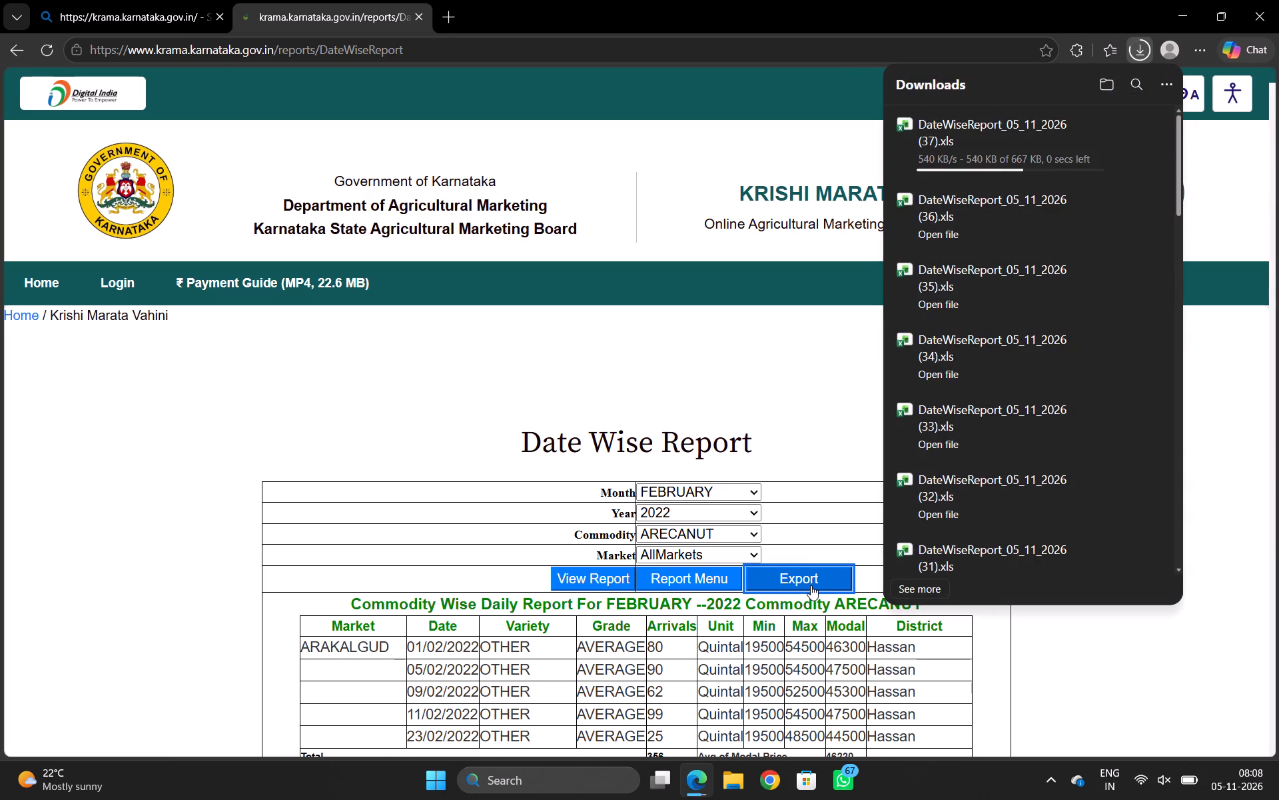
Generate and export the arecanut date wise report for all markets for March 2022.
left_click(752, 489)
left_click(691, 275)
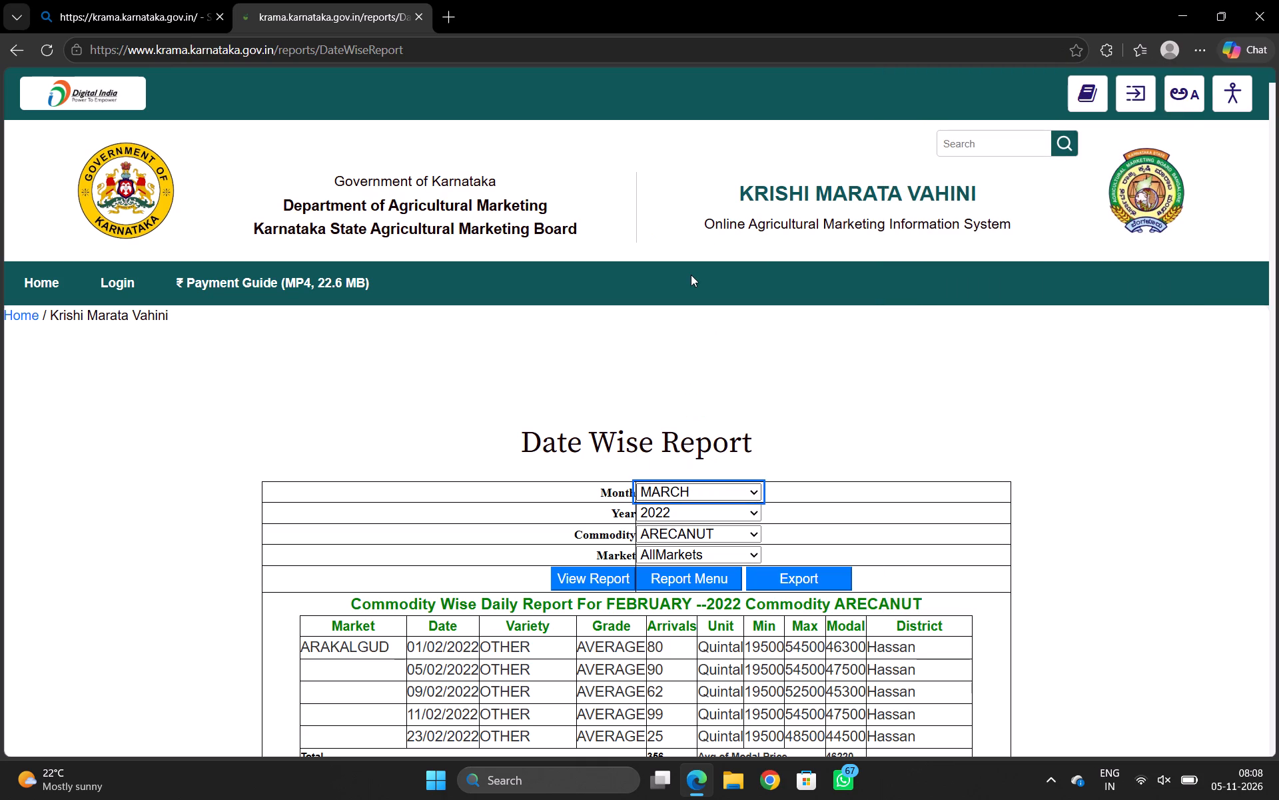
left_click(598, 574)
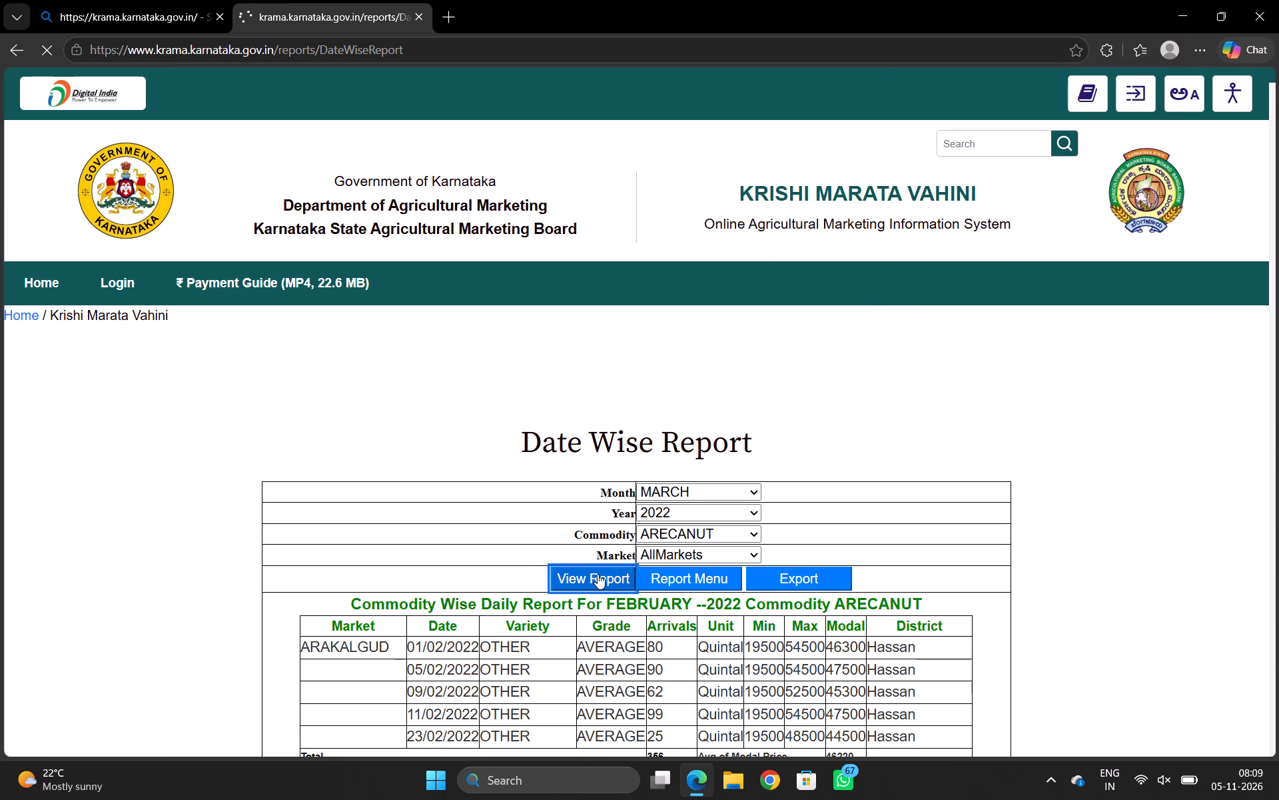
left_click(813, 574)
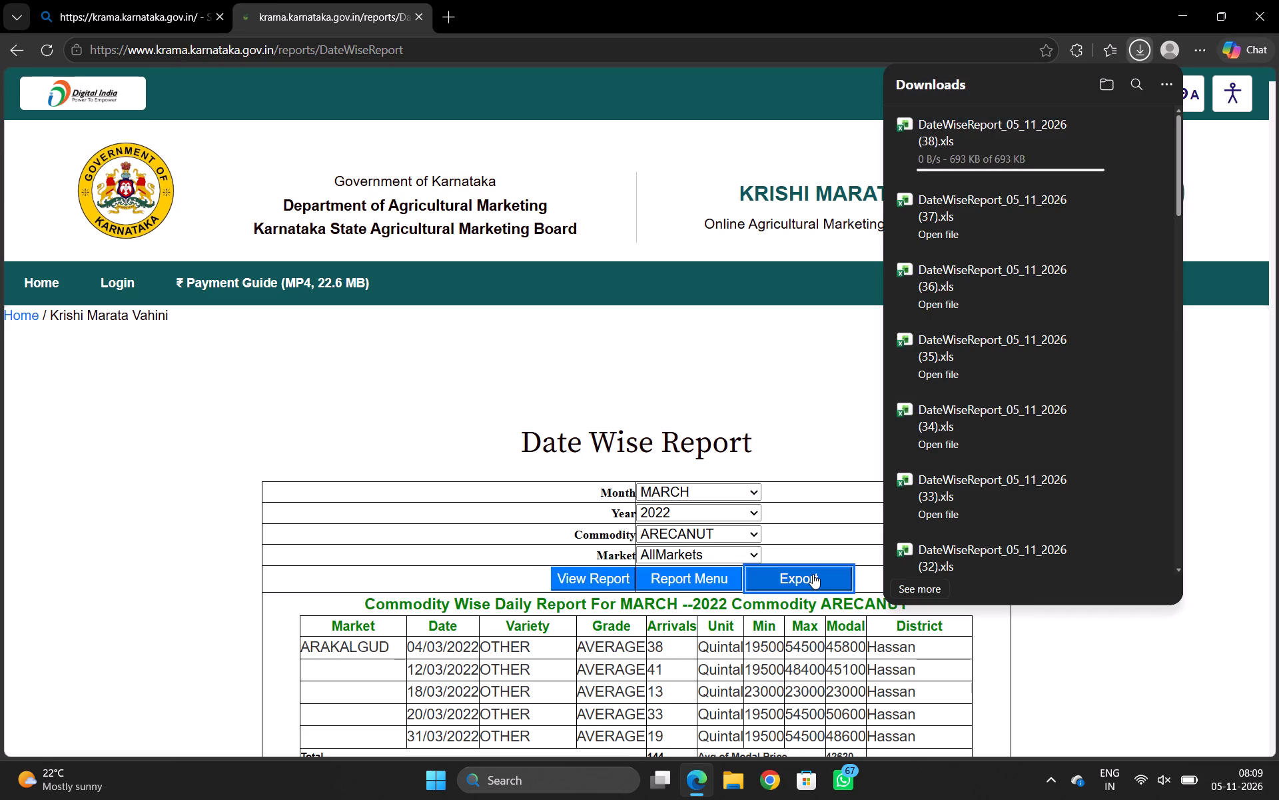
Generate and export the arecanut date wise report for all markets for April 2022.
left_click(732, 491)
left_click(693, 286)
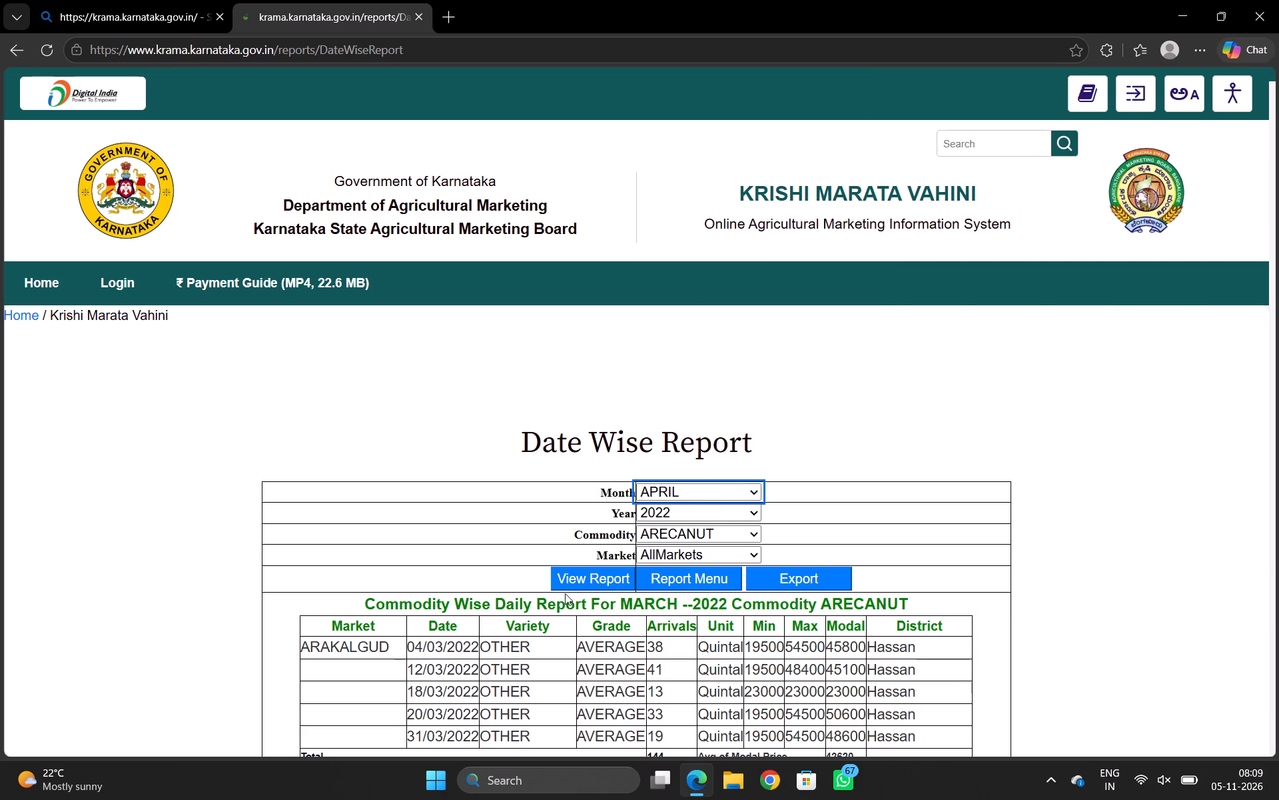
left_click(594, 579)
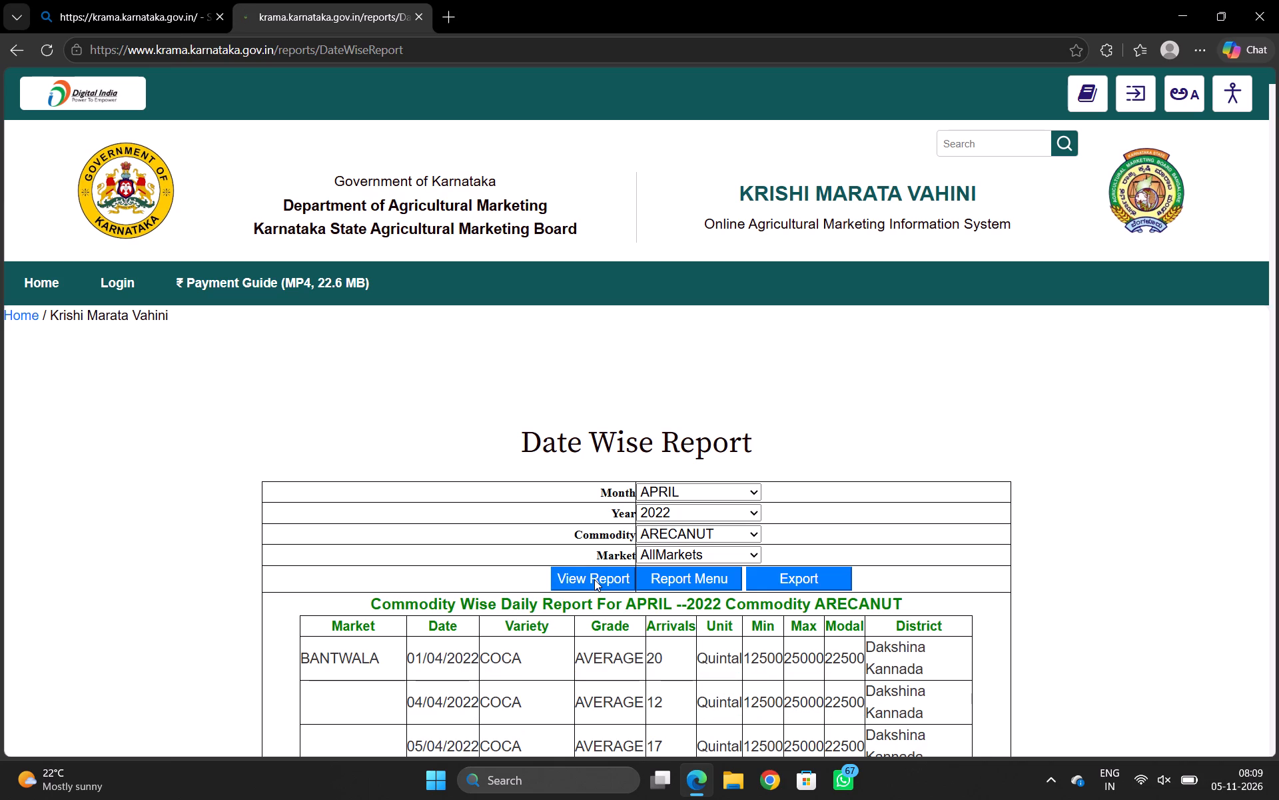
left_click(803, 585)
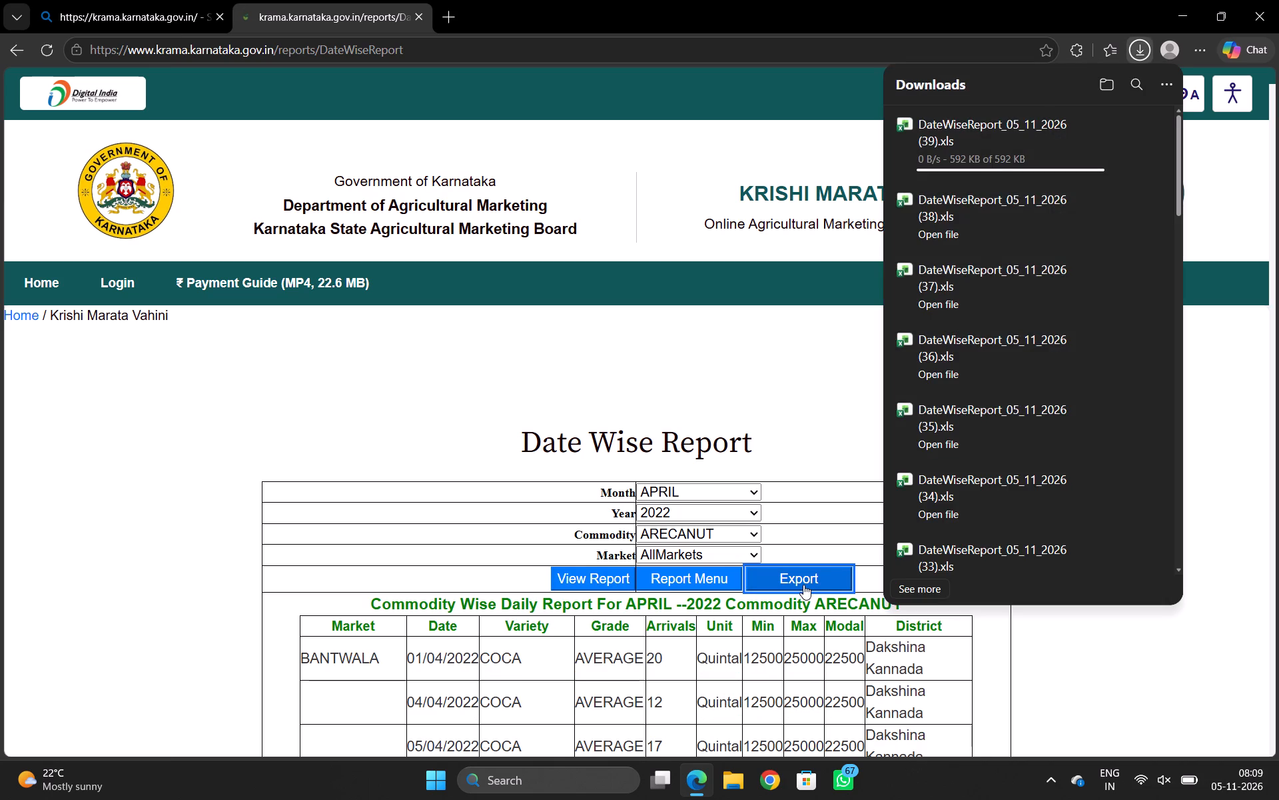
Generate and export the arecanut date wise report for all markets for May 2022.
left_click(727, 494)
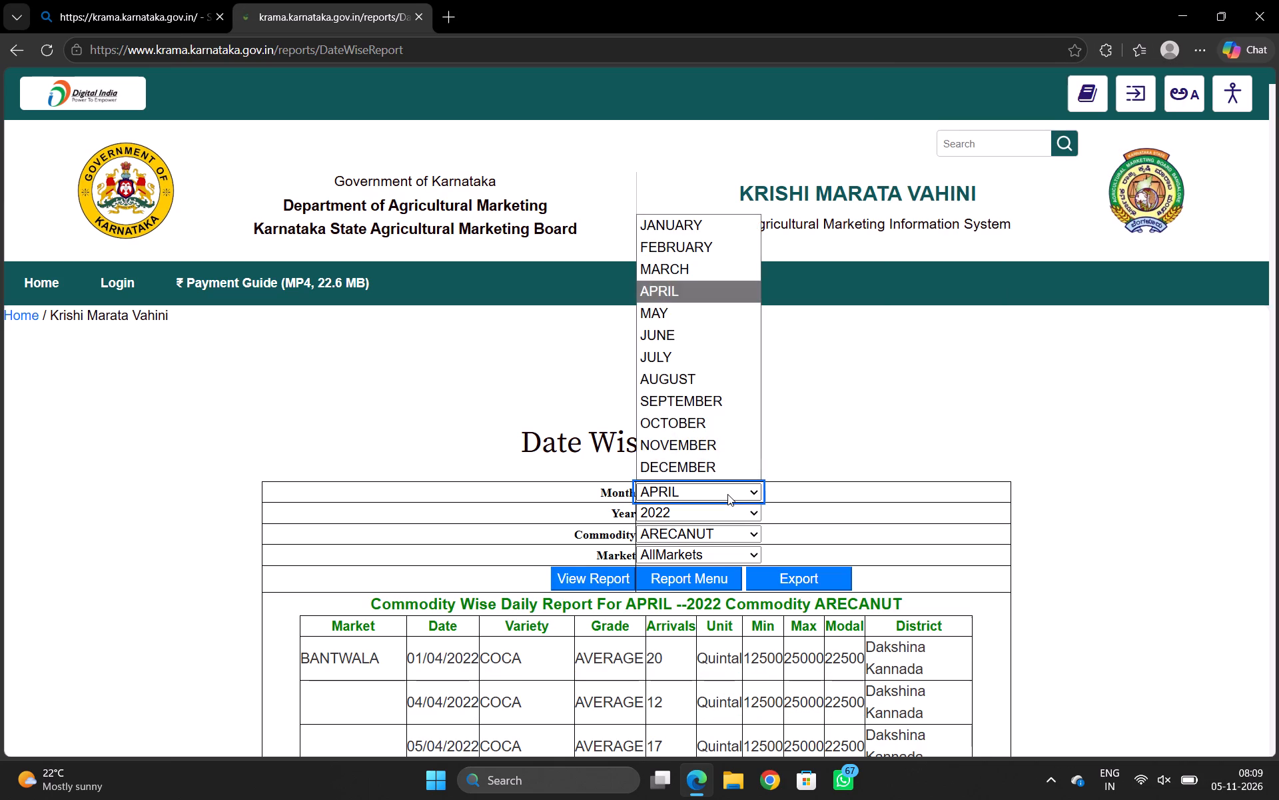
left_click(682, 314)
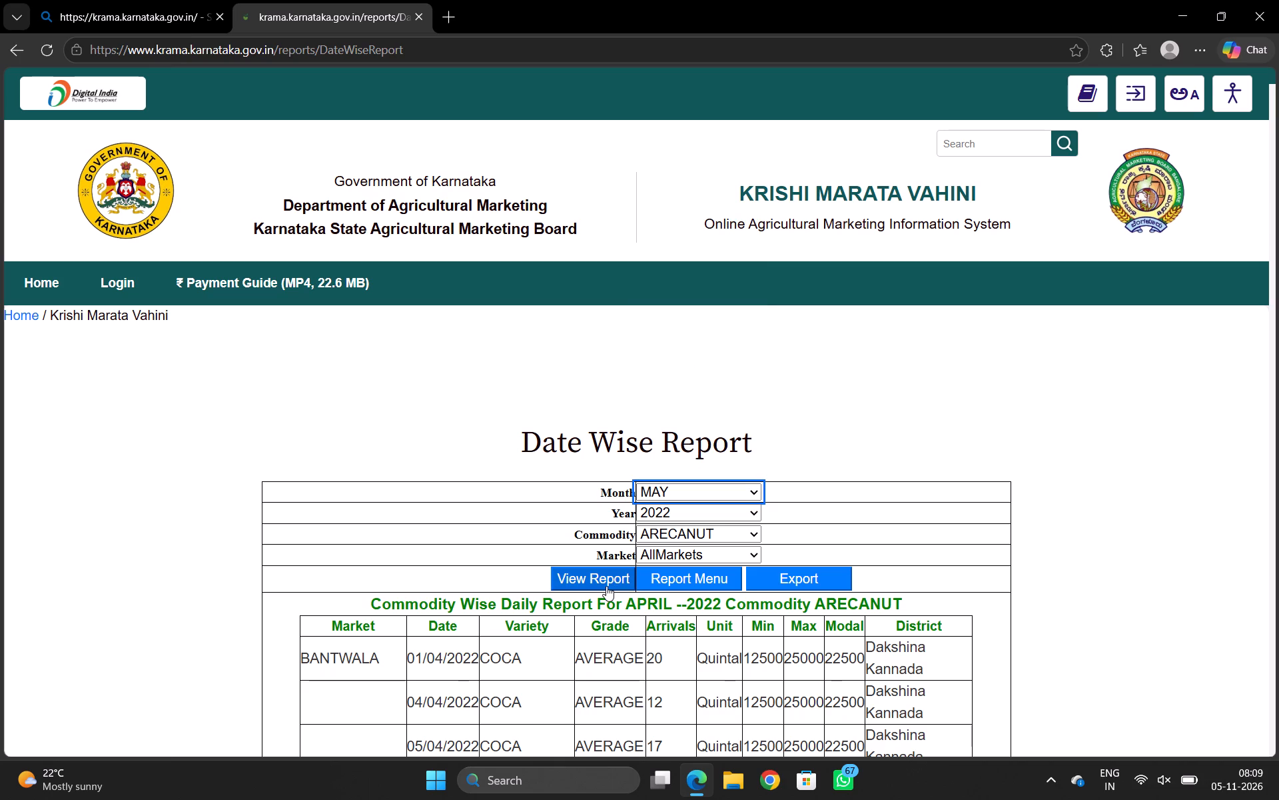
left_click(606, 586)
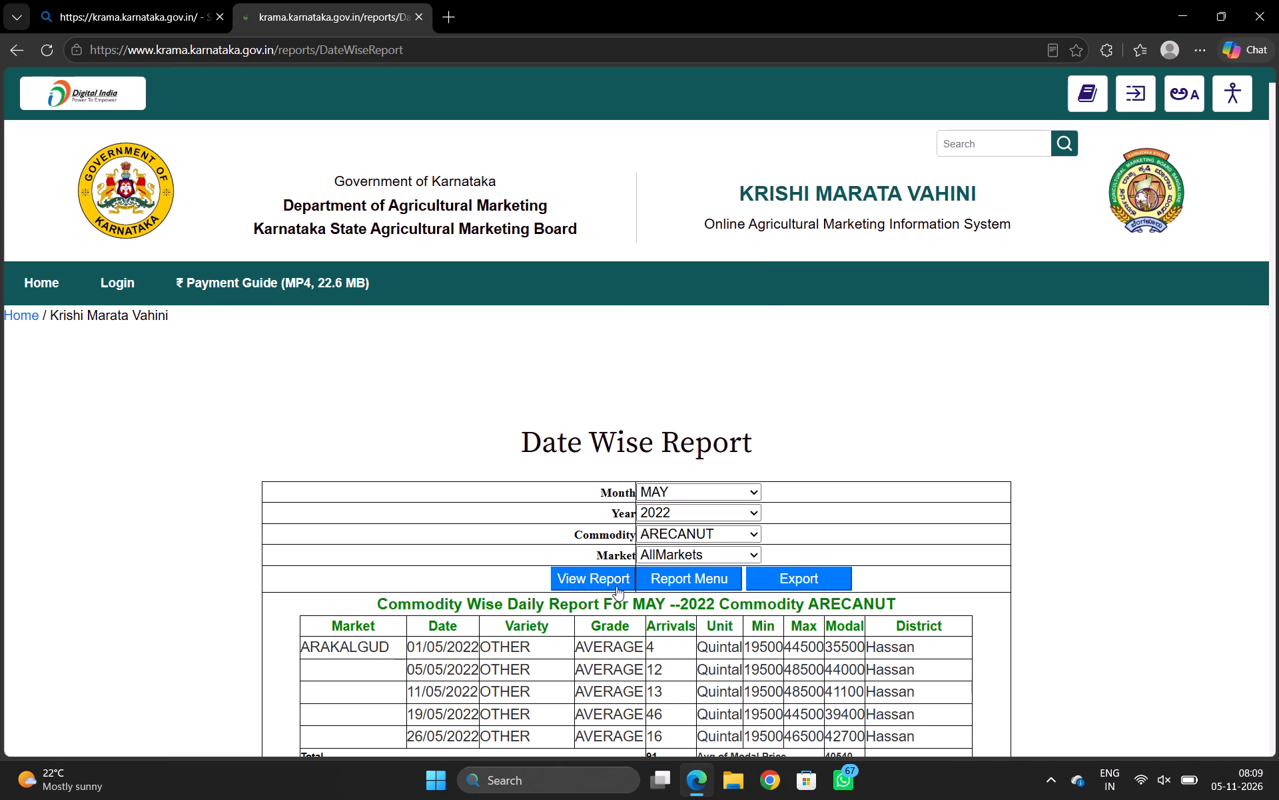
left_click(795, 580)
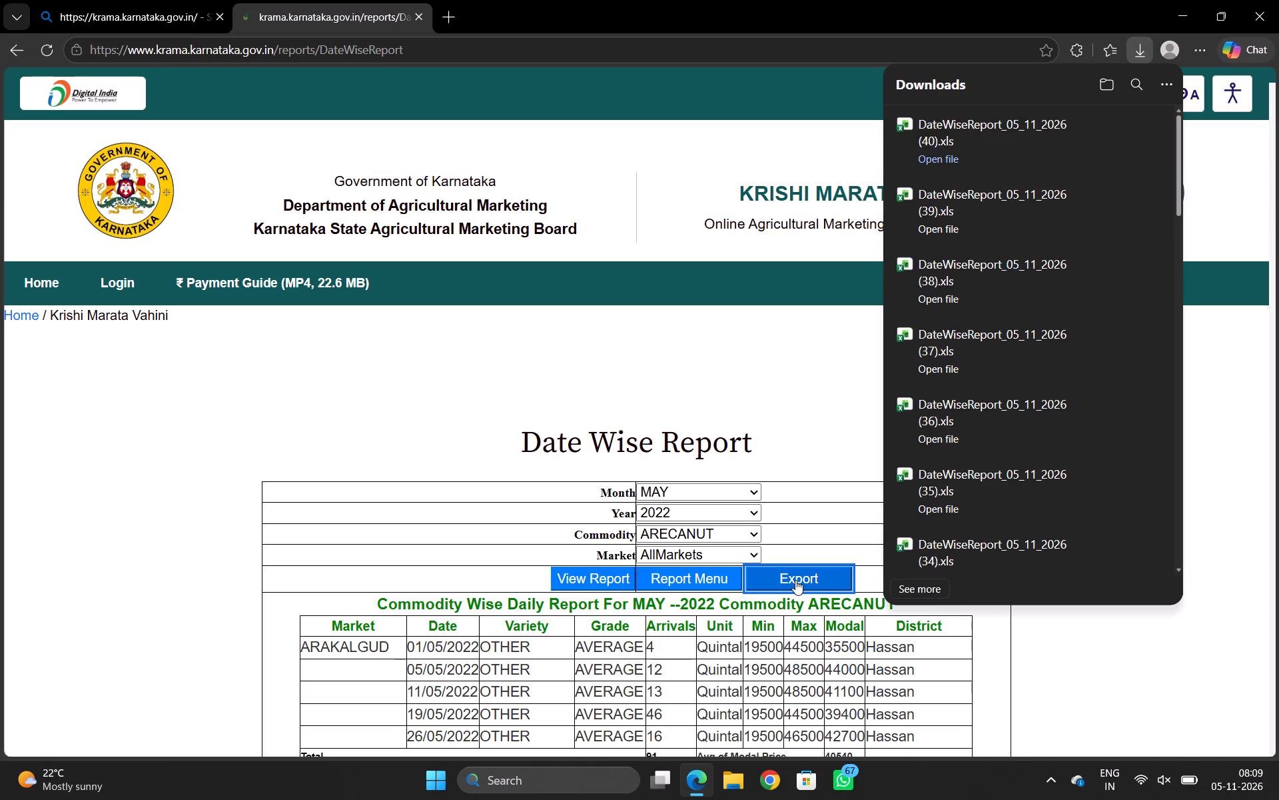
Generate and export the arecanut date wise report for all markets for June 2022.
left_click(719, 489)
left_click(683, 335)
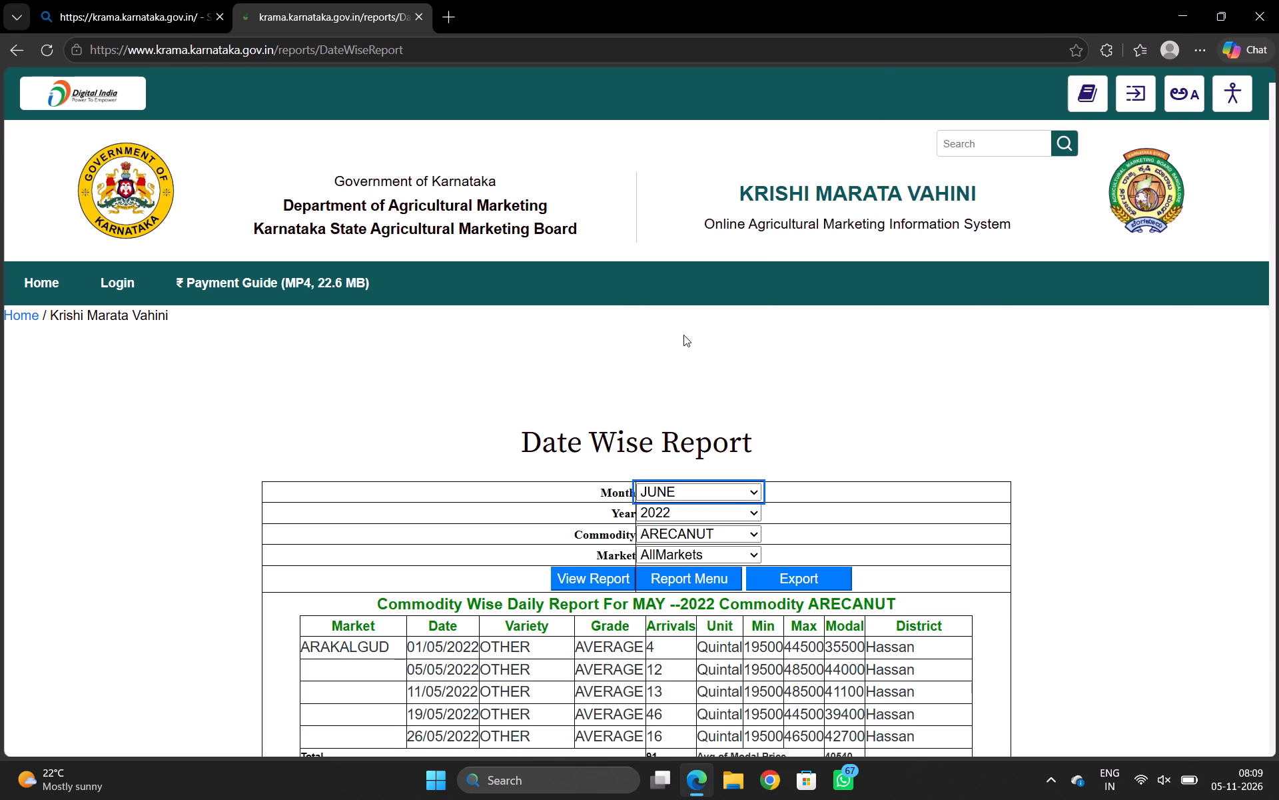
left_click(605, 571)
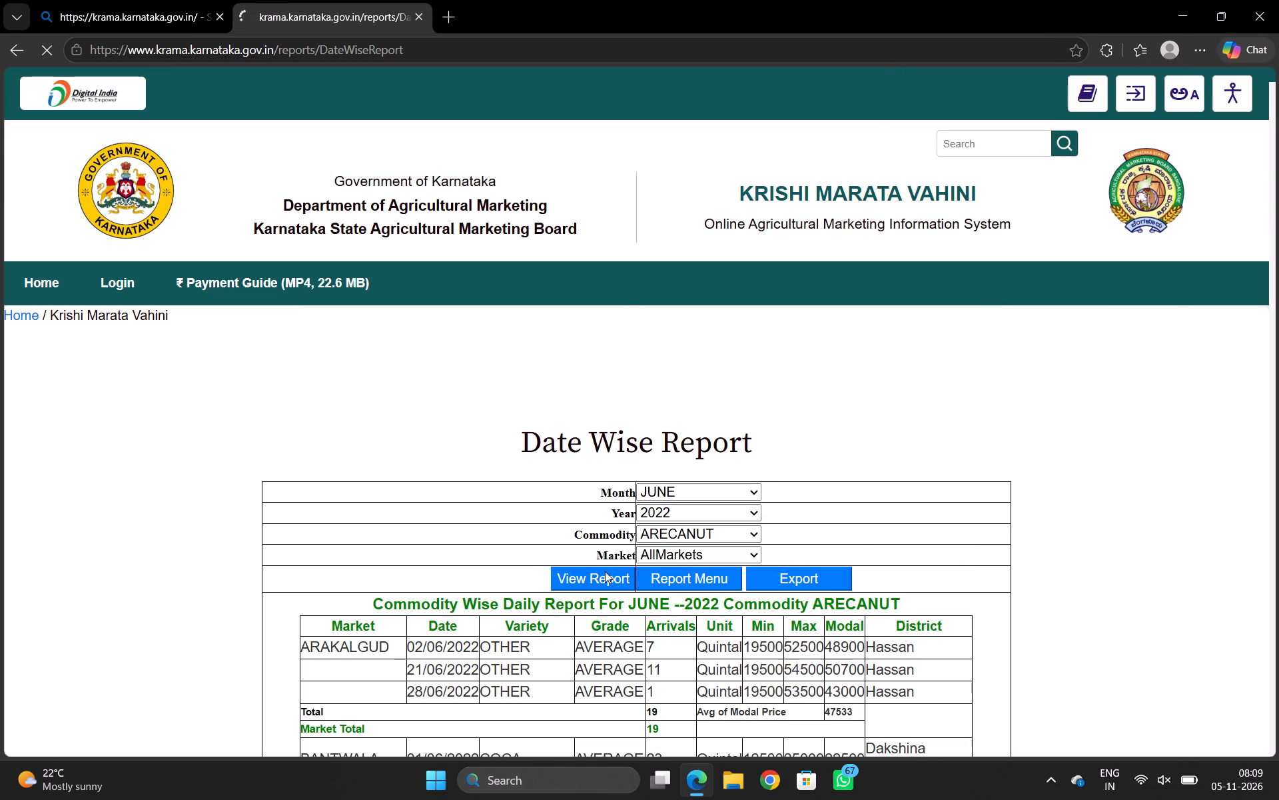
left_click(811, 579)
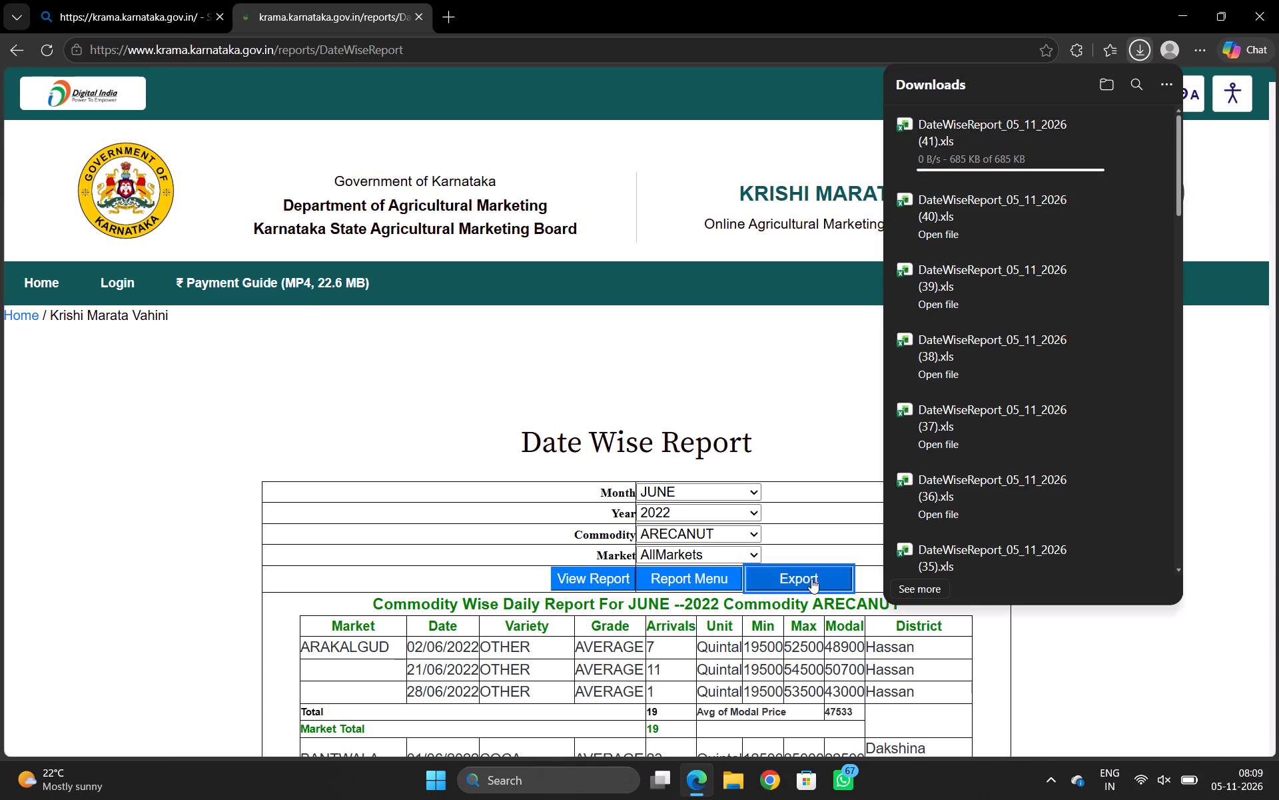
Generate and export the arecanut date wise report for all markets for July 2022.
left_click(757, 490)
left_click(692, 360)
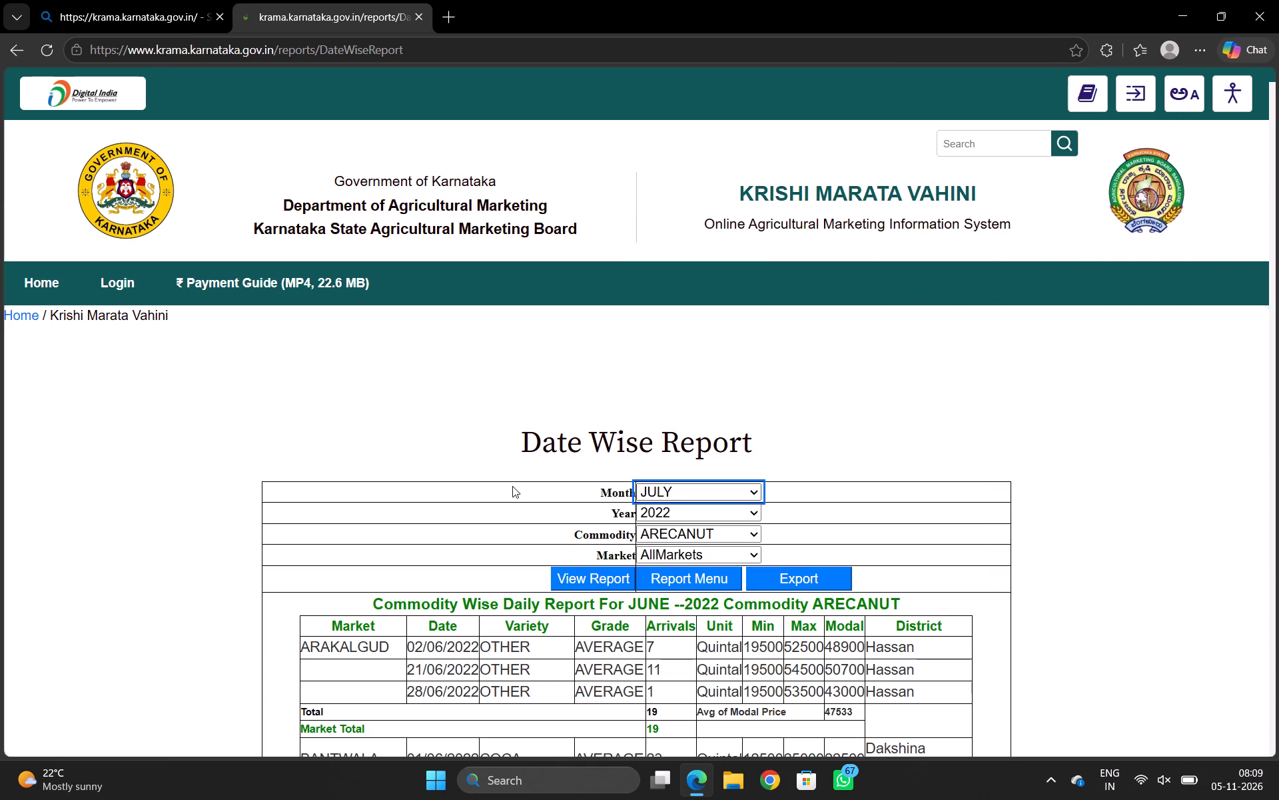
left_click(604, 581)
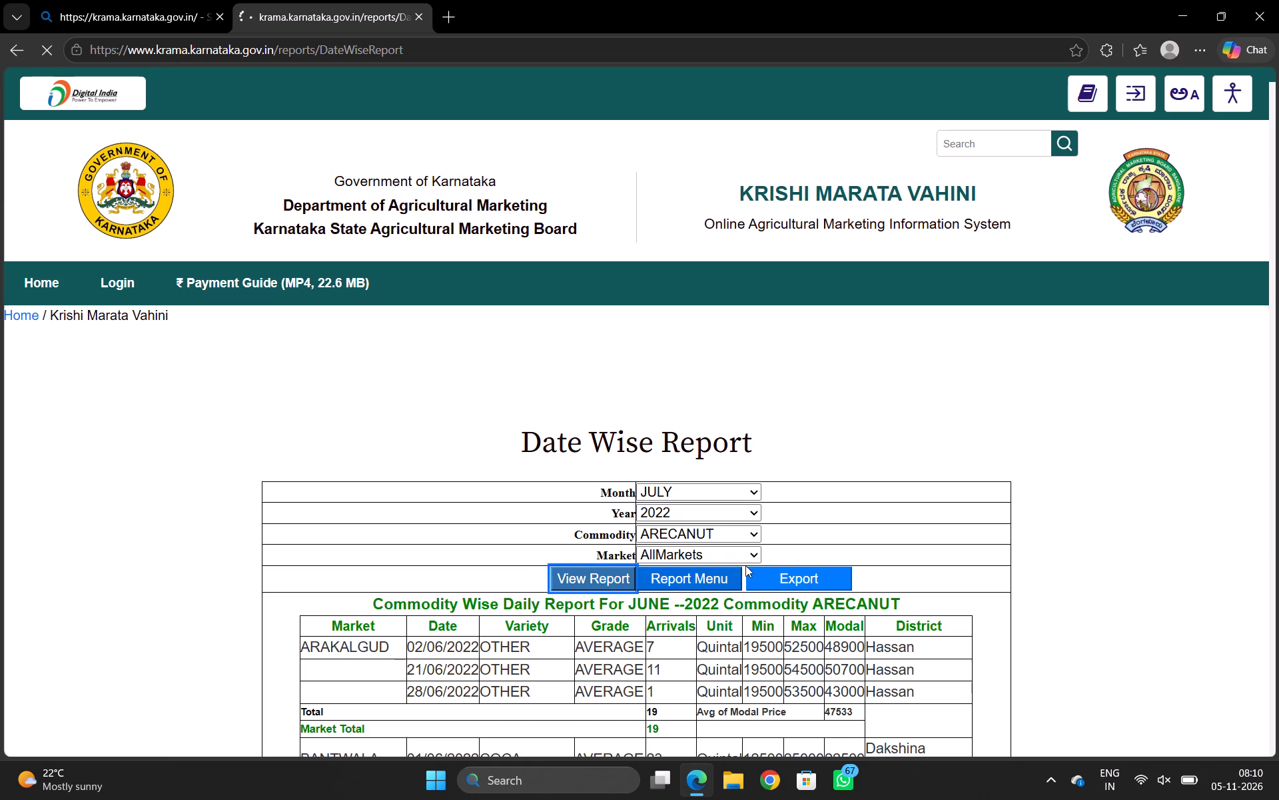
left_click(793, 585)
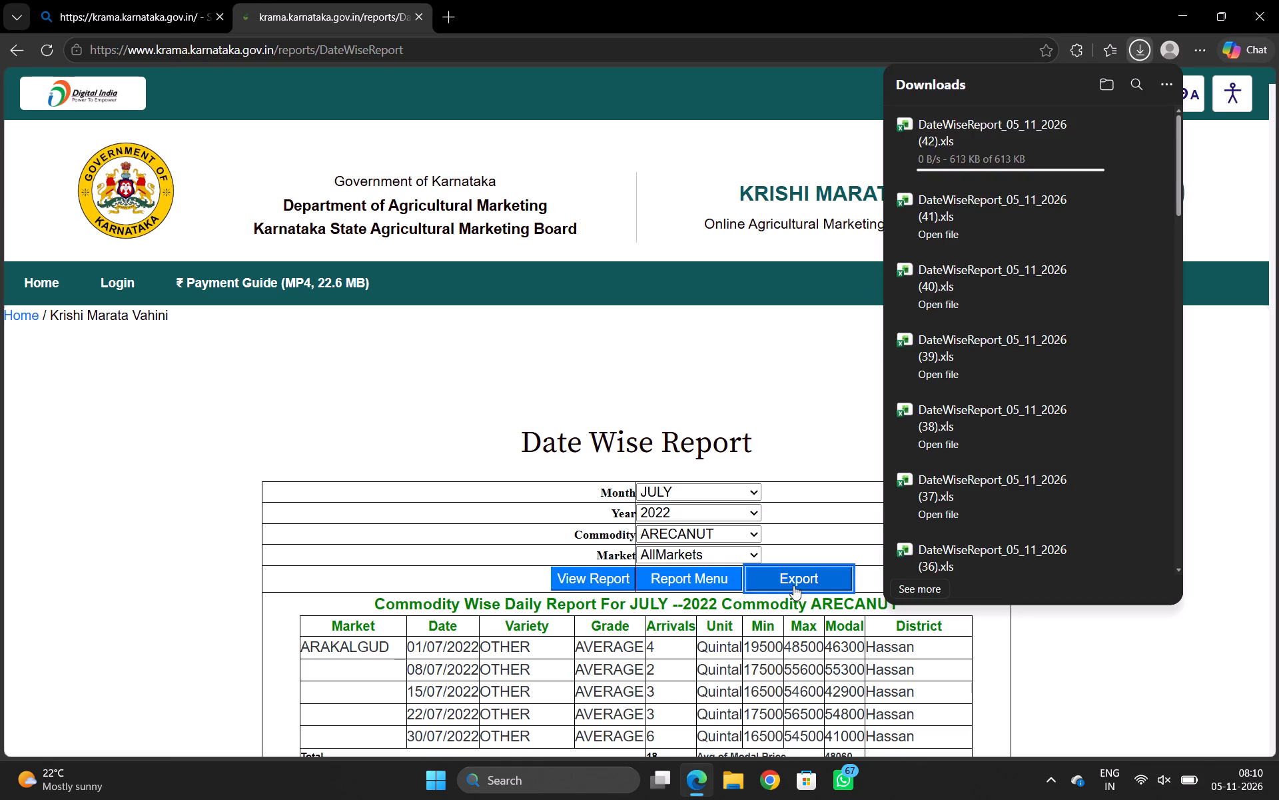
Generate and export the arecanut date wise report for all markets for August 2022.
left_click(730, 491)
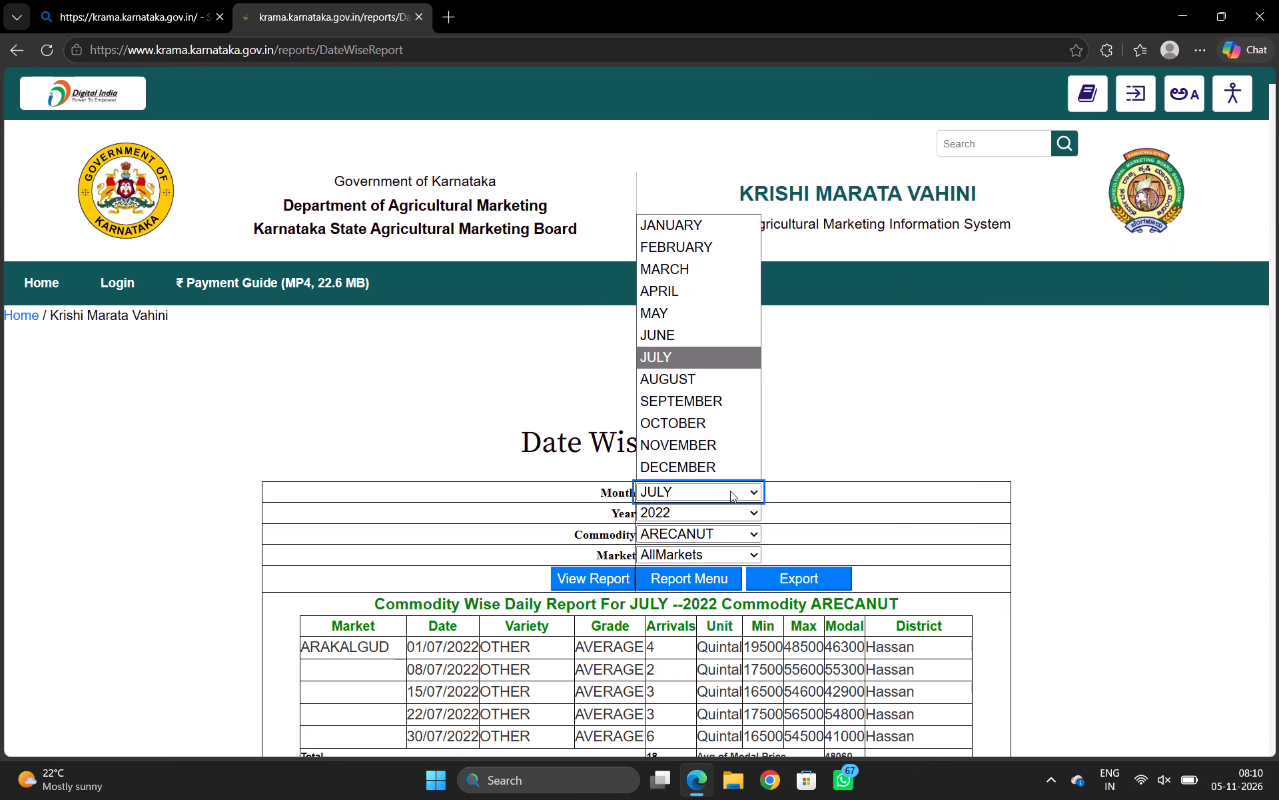
left_click(685, 377)
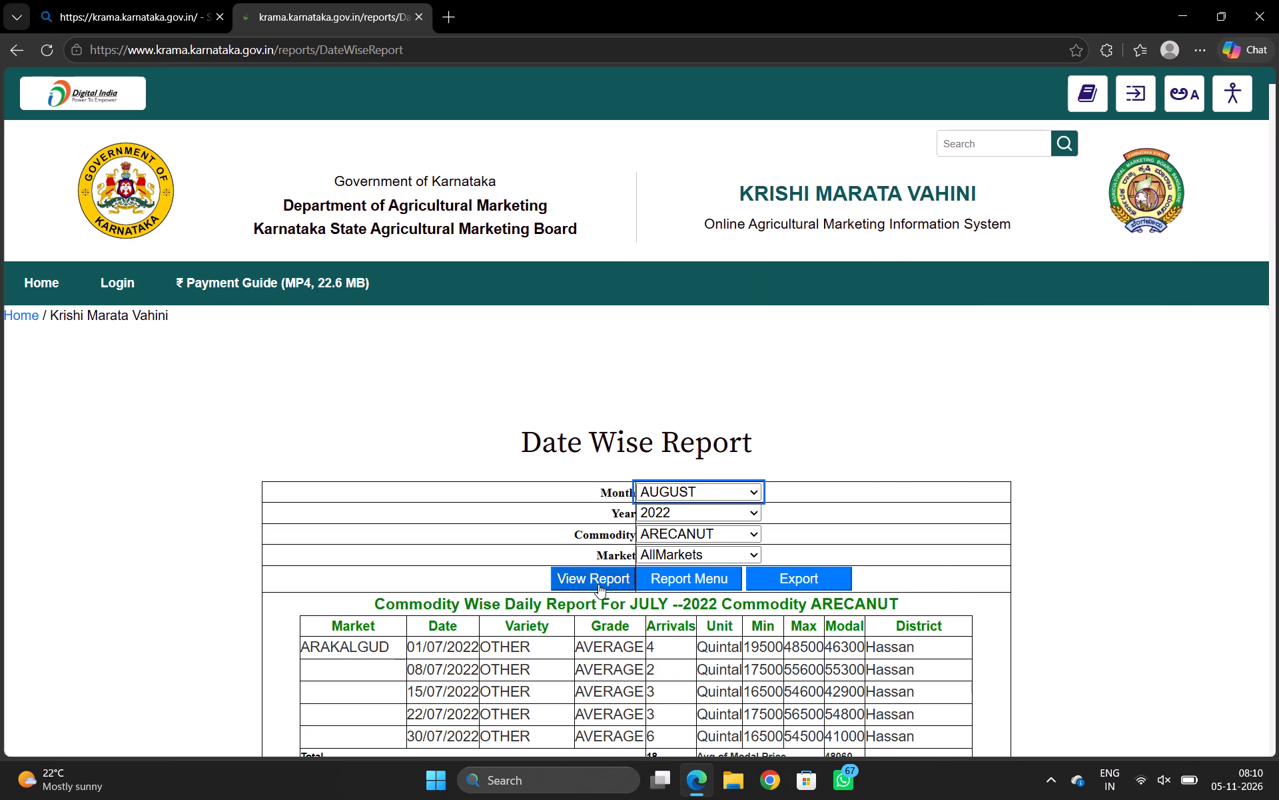
left_click(598, 584)
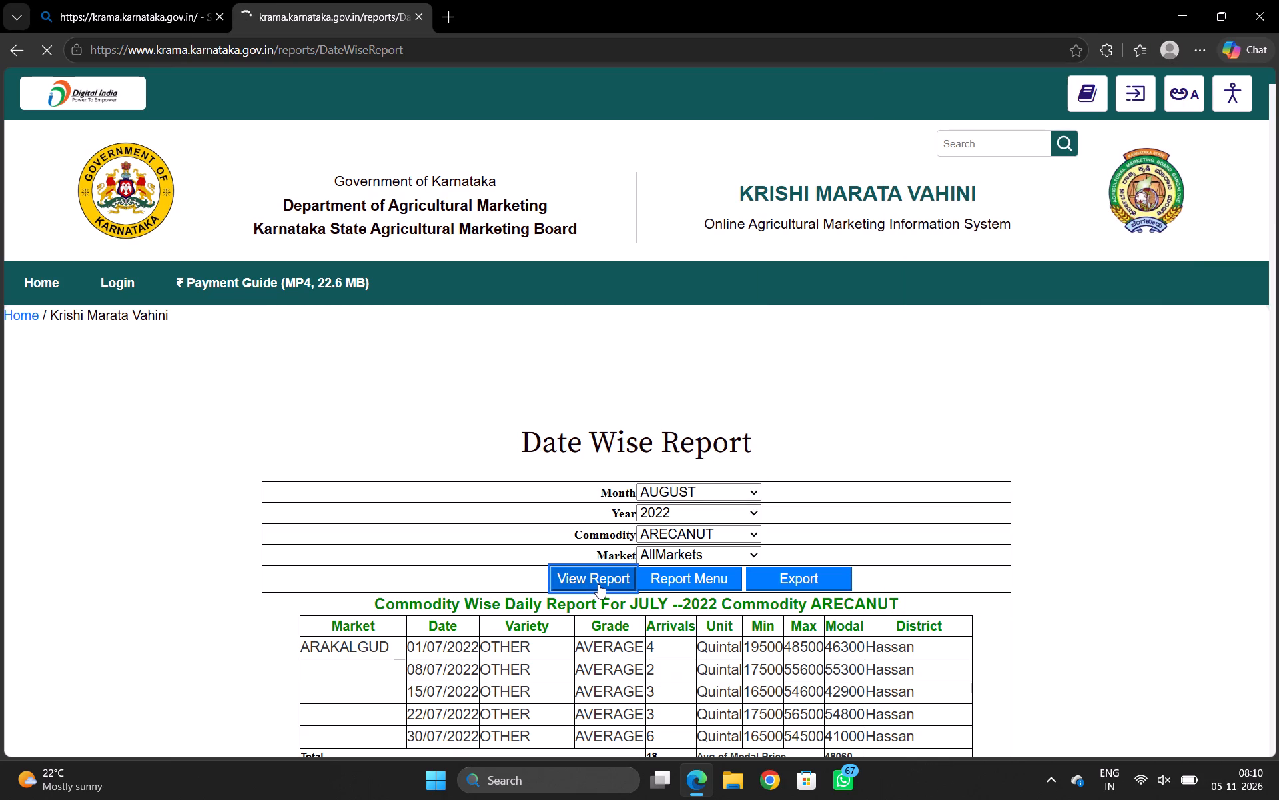
left_click(801, 577)
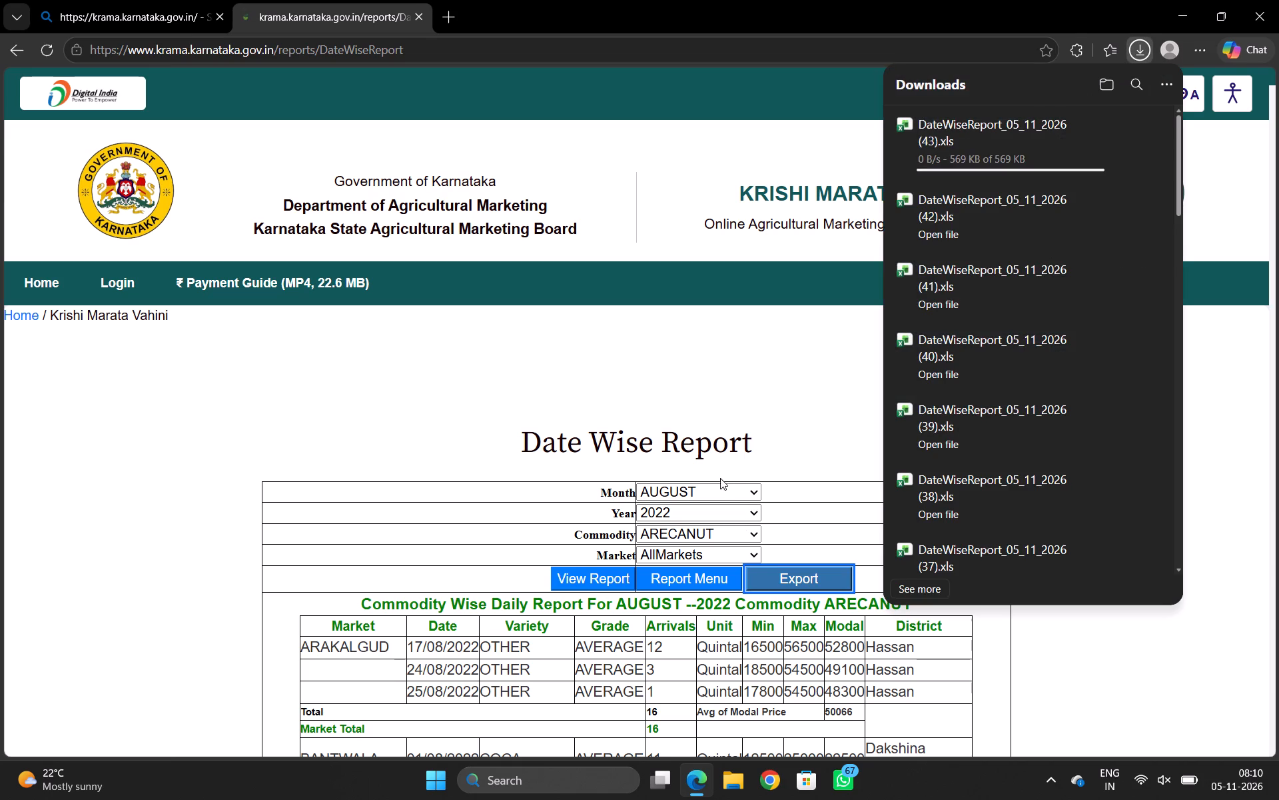
Generate and export the arecanut date wise report for all markets for September 2022.
left_click(723, 489)
left_click(687, 397)
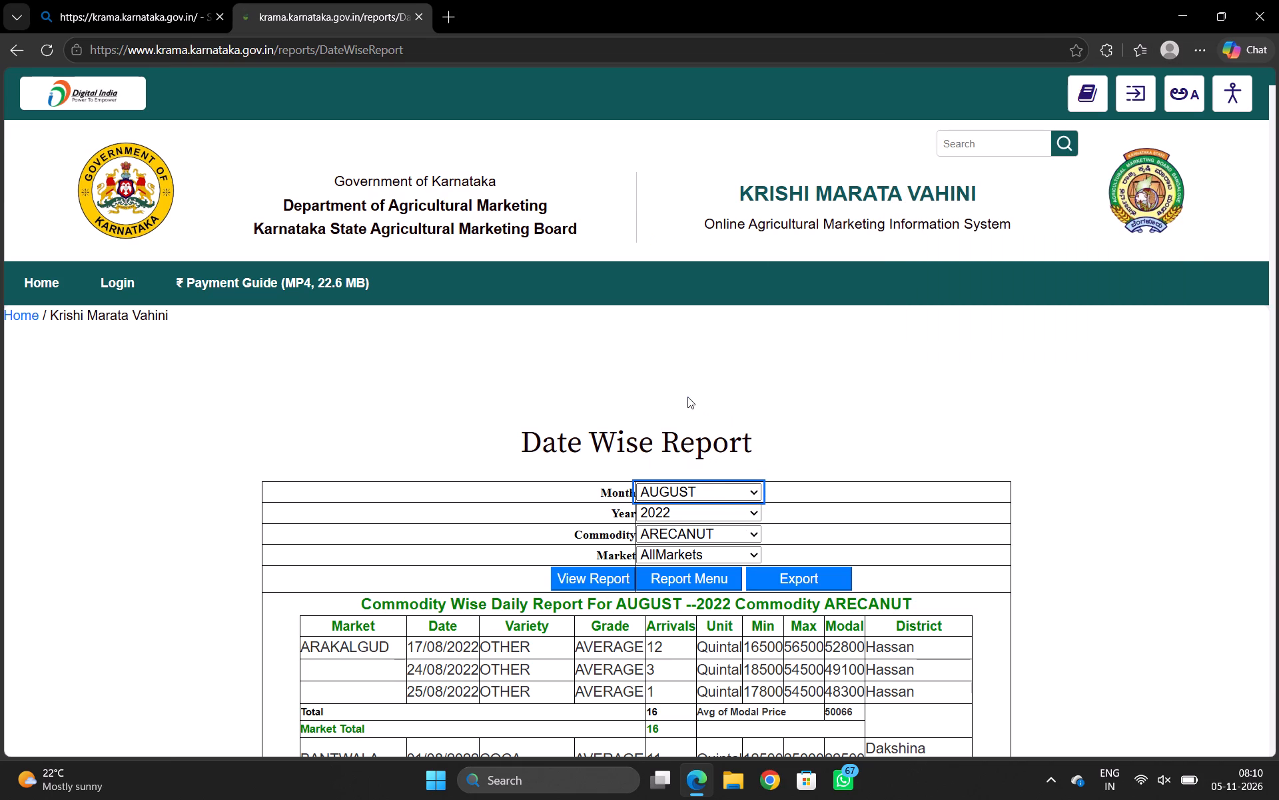
left_click(594, 581)
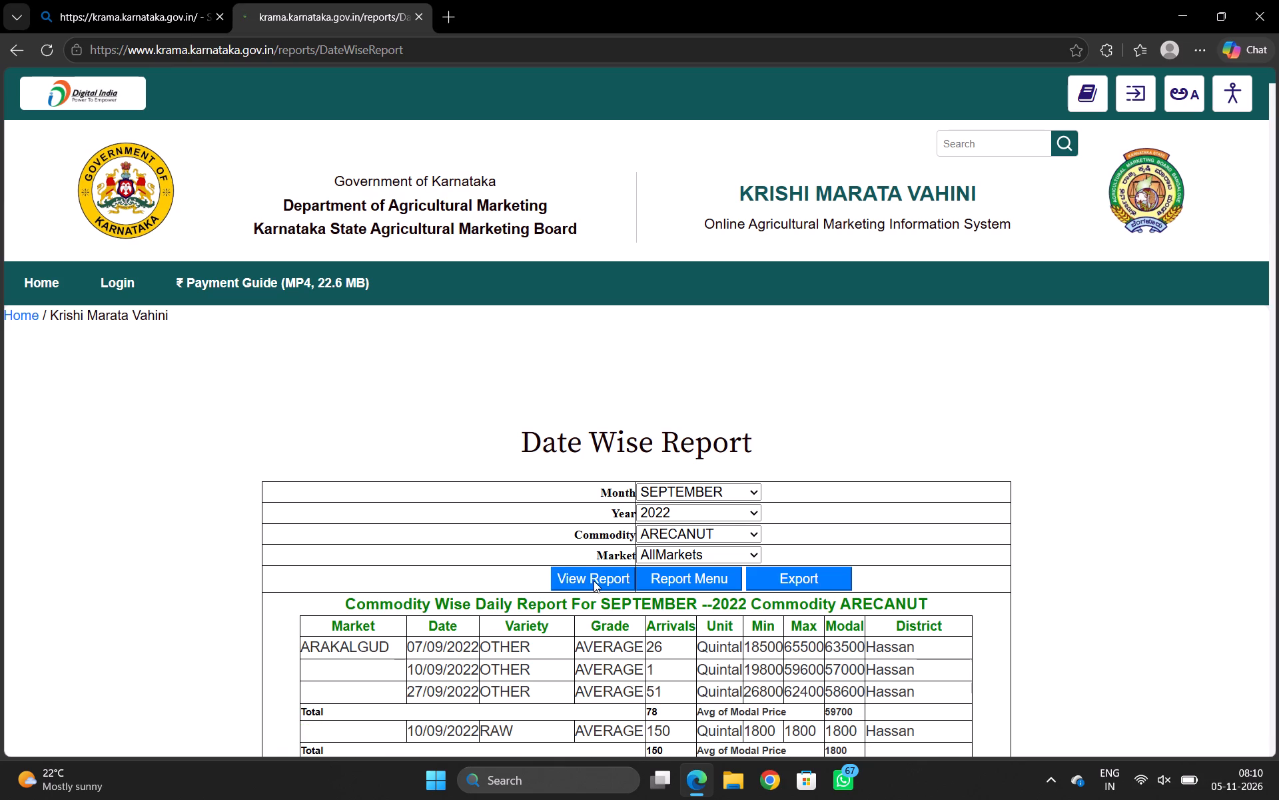
left_click(777, 571)
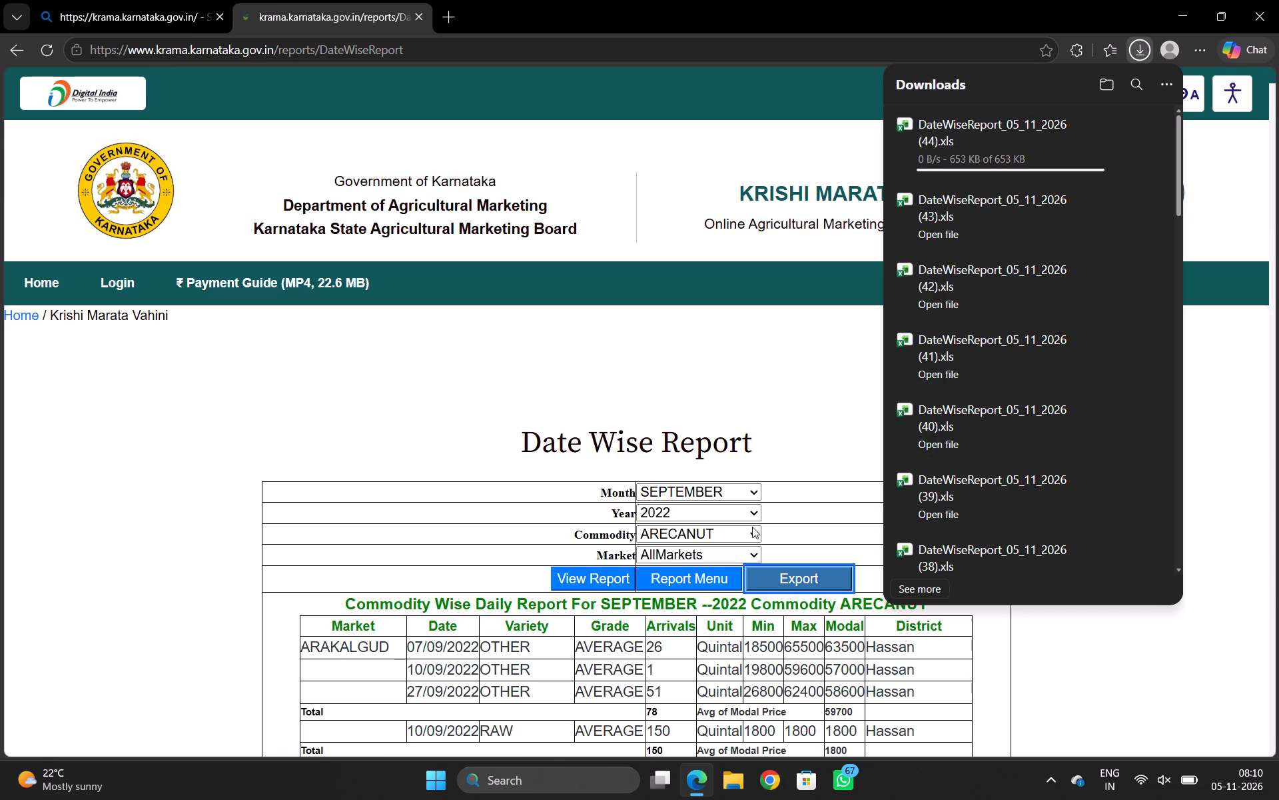
Generate and export the arecanut date wise report for all markets for October 2022.
left_click(741, 492)
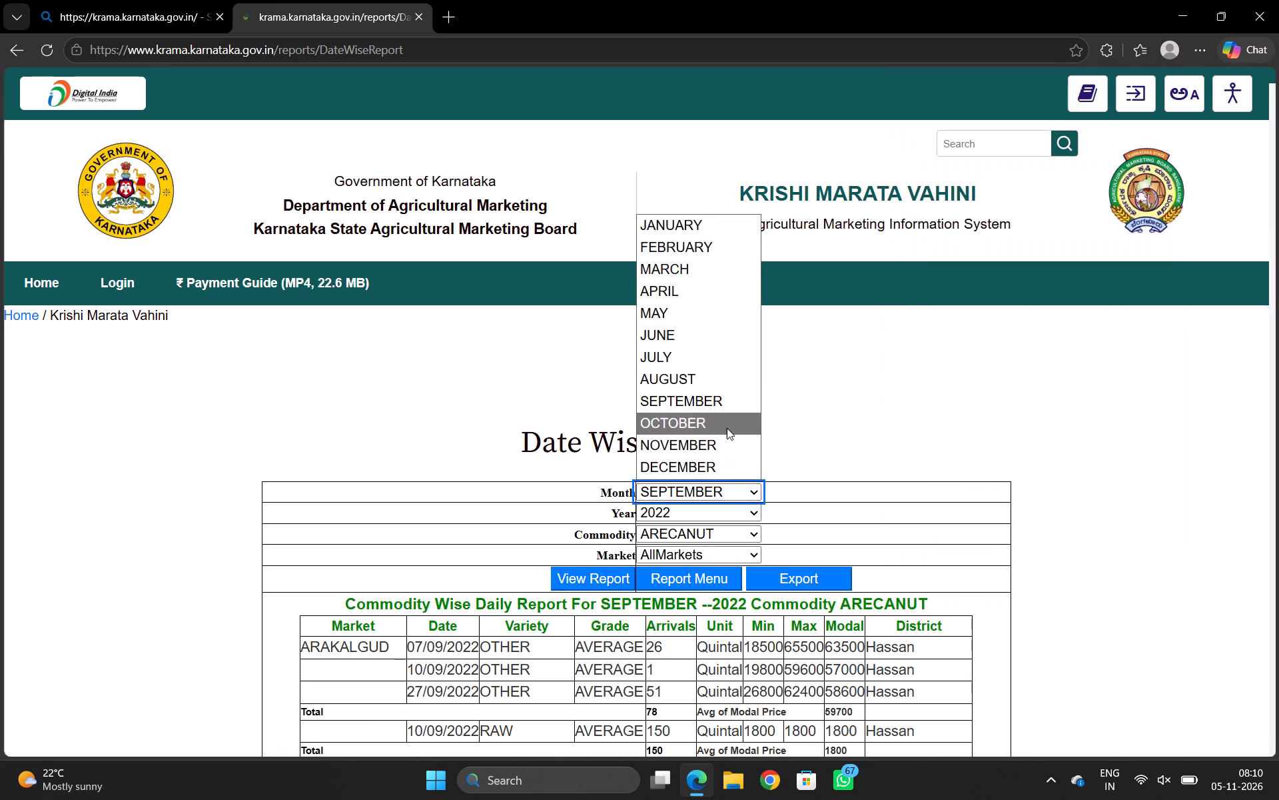
left_click(722, 420)
left_click(616, 574)
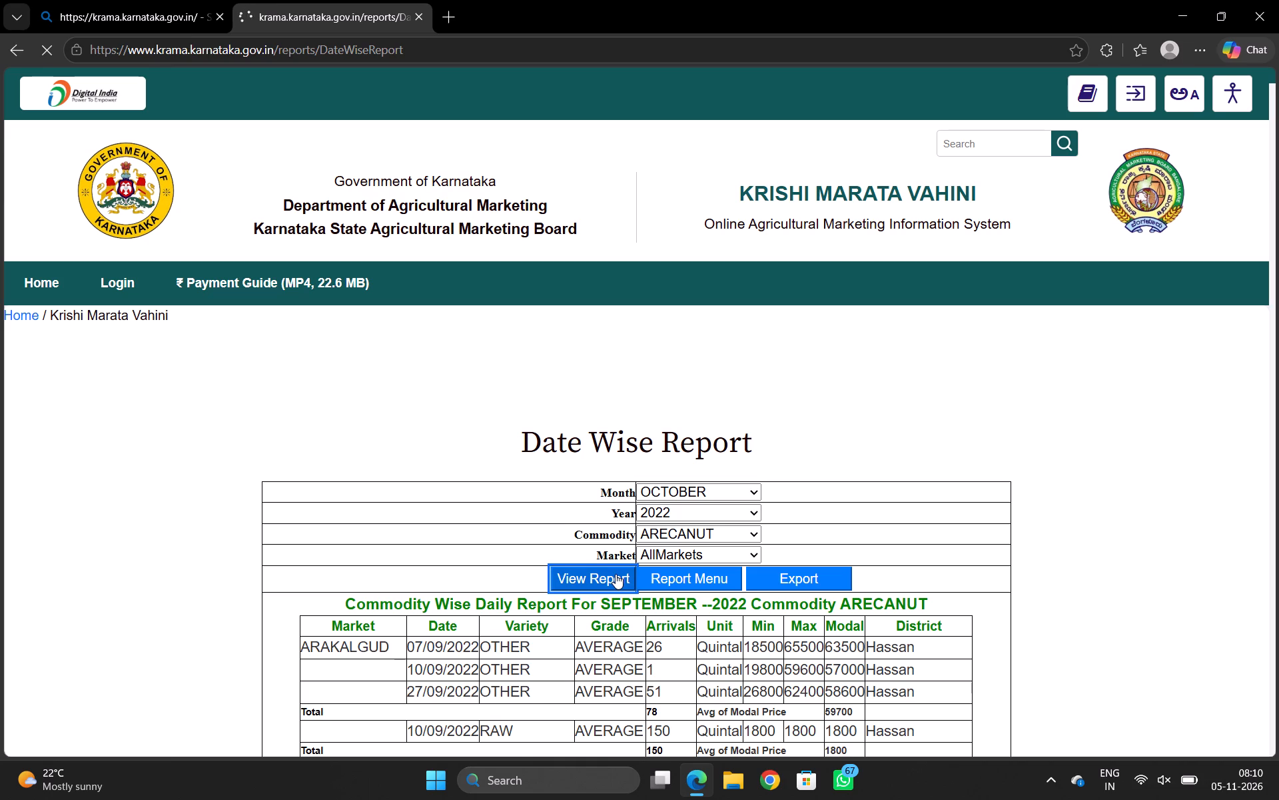
left_click(788, 573)
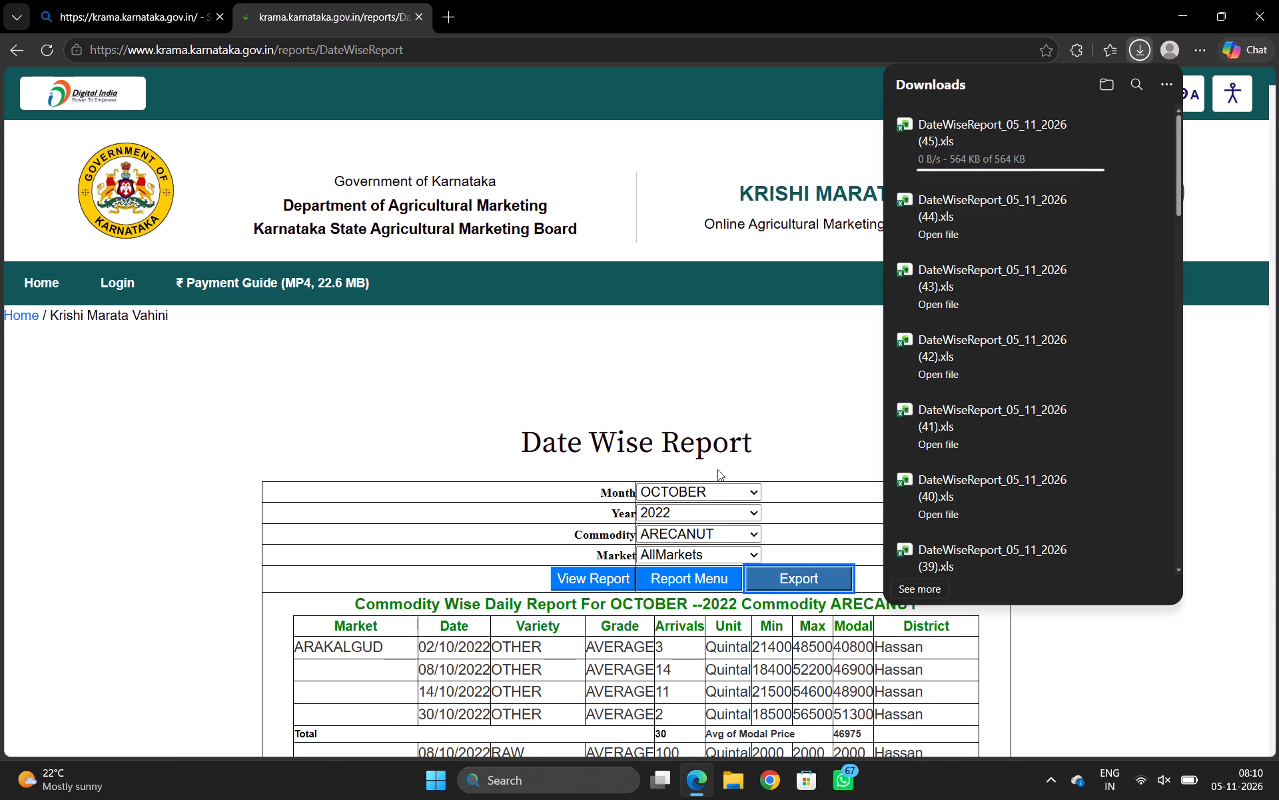
Generate and export the arecanut date wise report for all markets for November 2022.
left_click(729, 490)
left_click(703, 449)
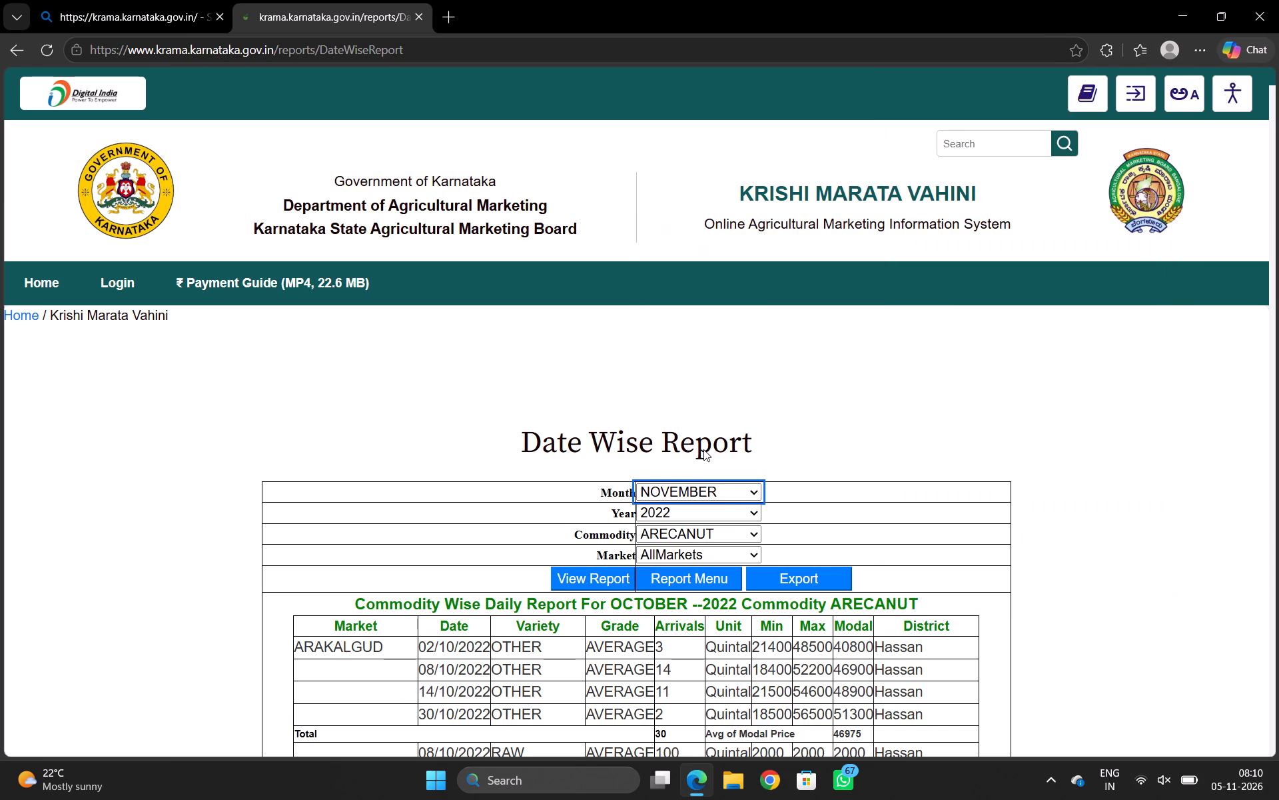
left_click(622, 579)
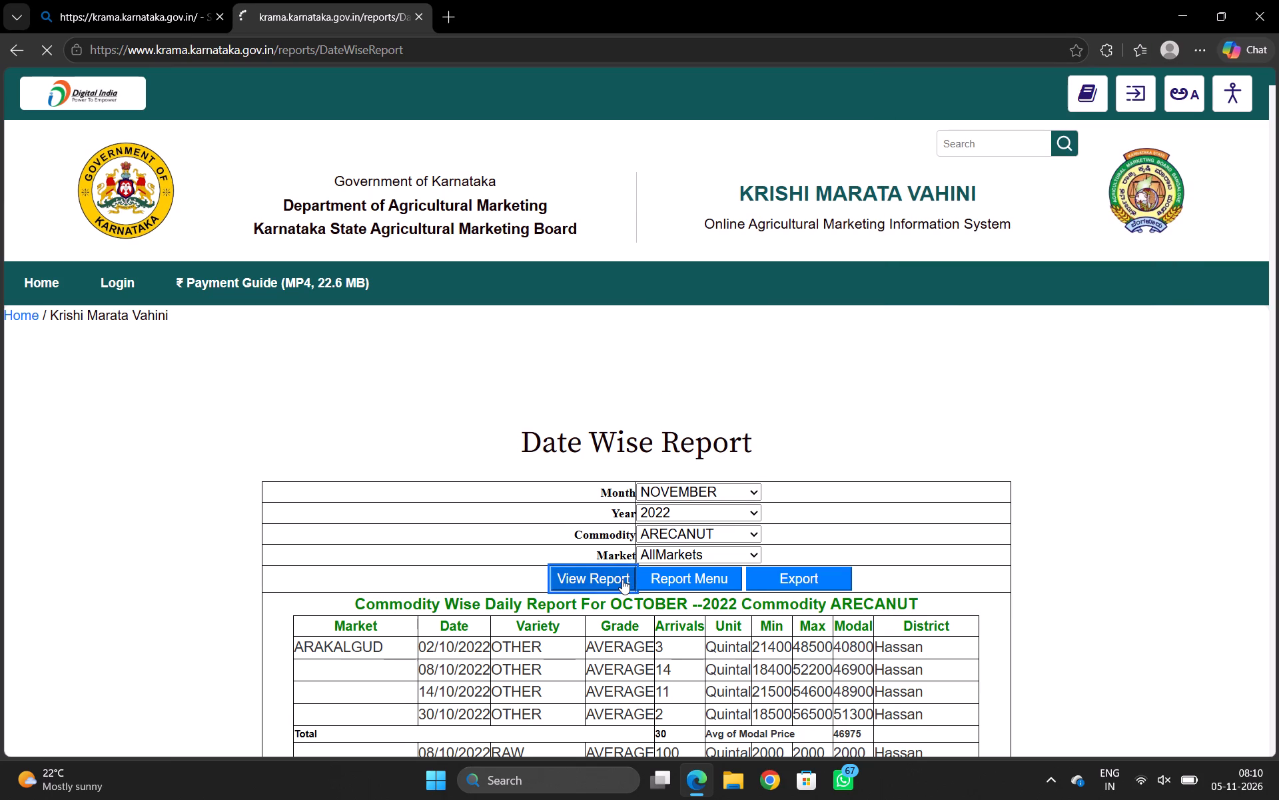
left_click(791, 576)
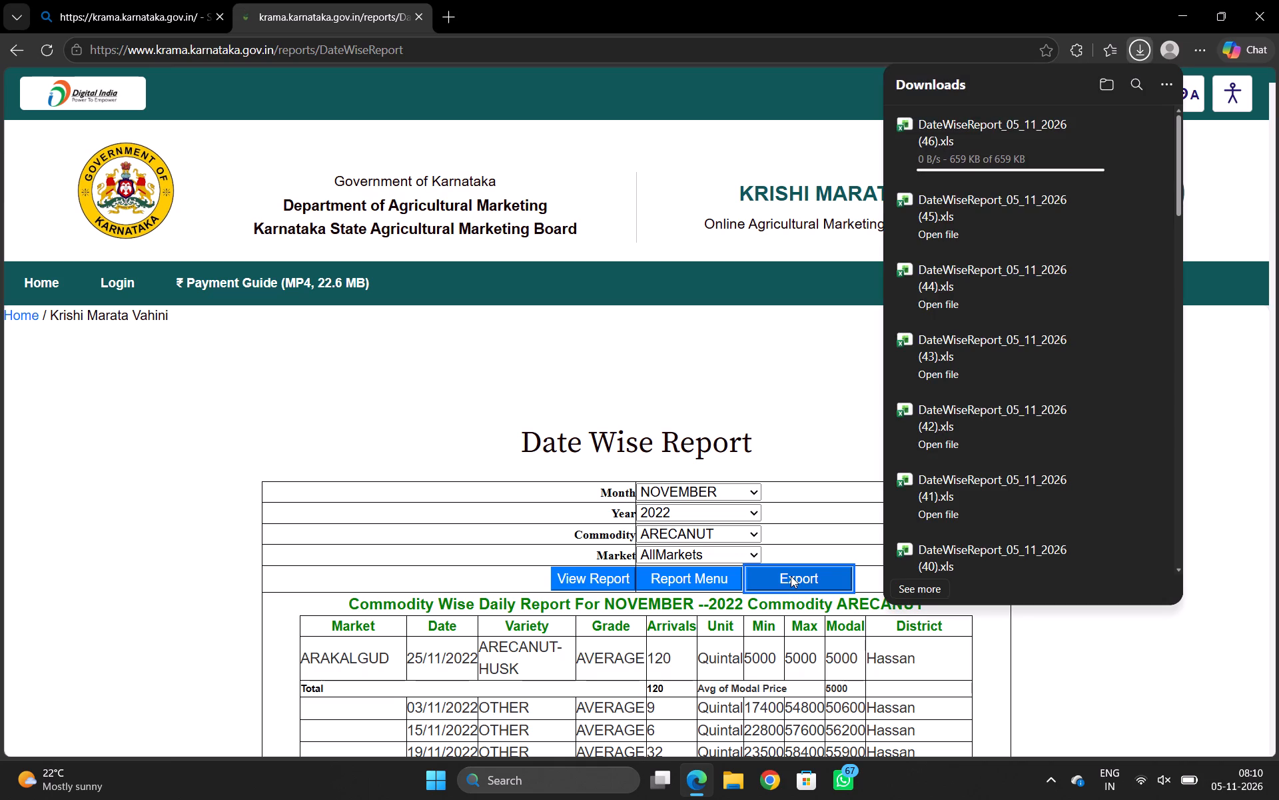
Generate the arecanut date wise report for all markets for December 2022.
left_click(730, 496)
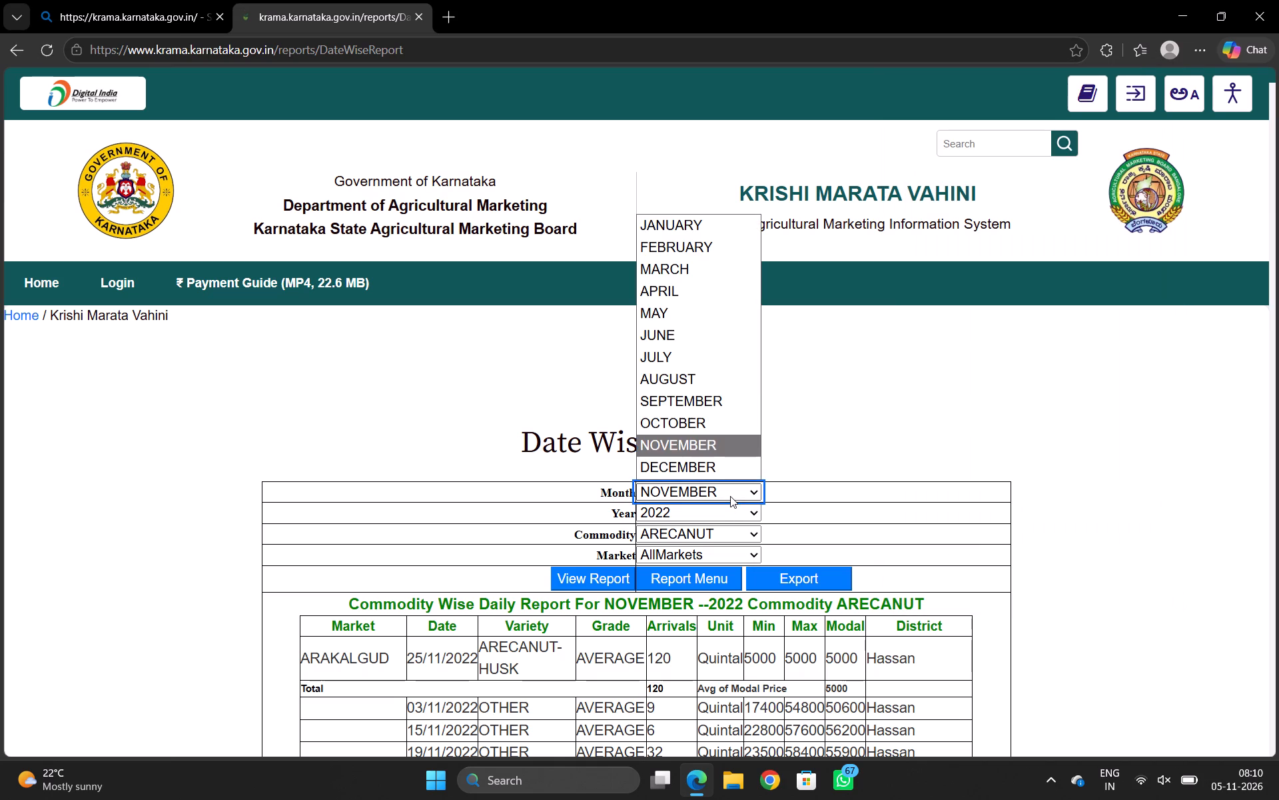
left_click(713, 465)
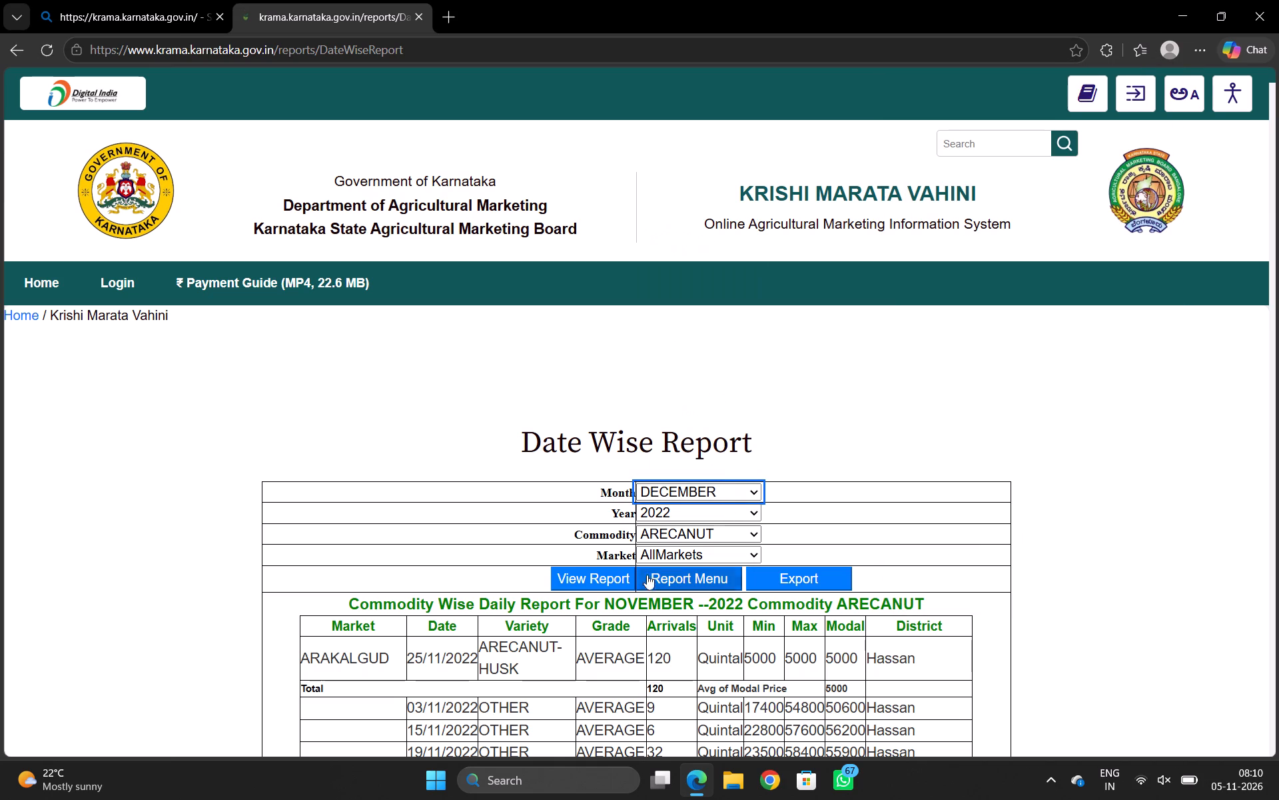
left_click(610, 581)
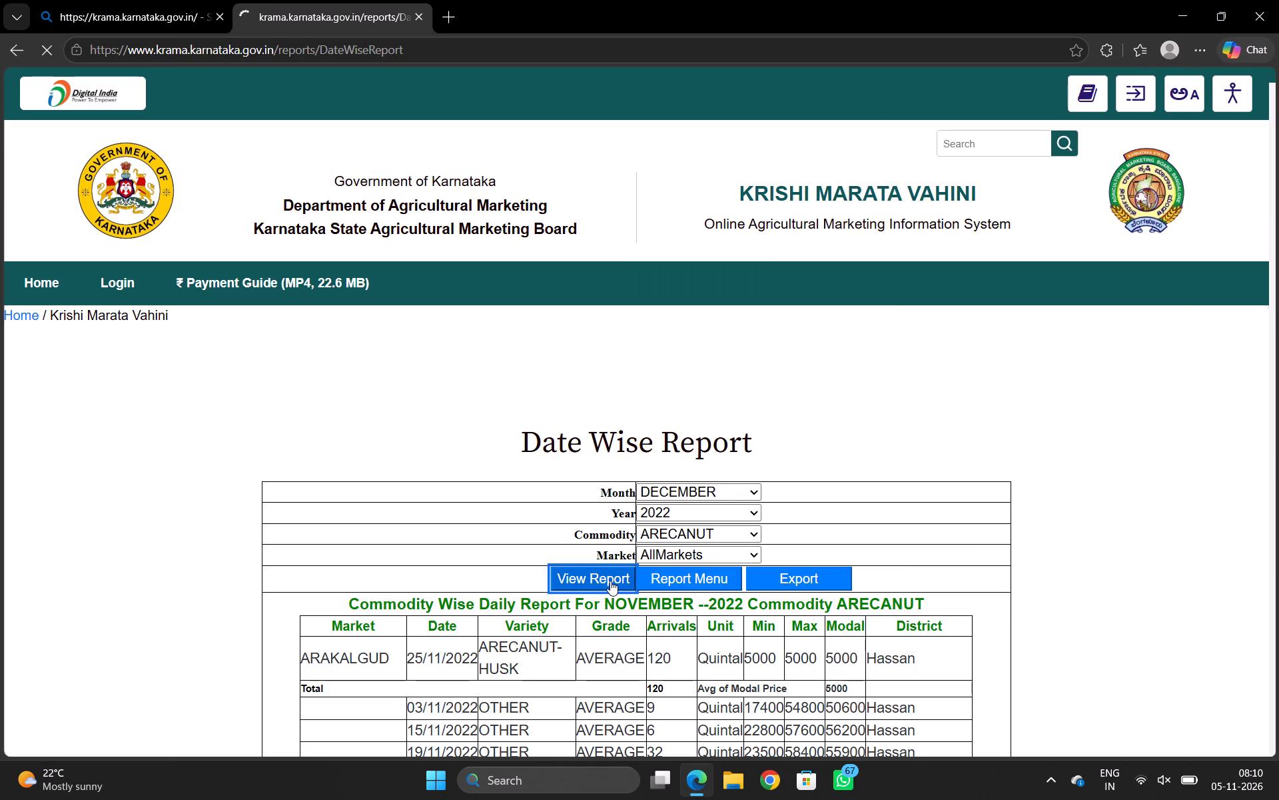
Export the arecanut date wise report for all markets for December 2022 and close the browser.
left_click(818, 573)
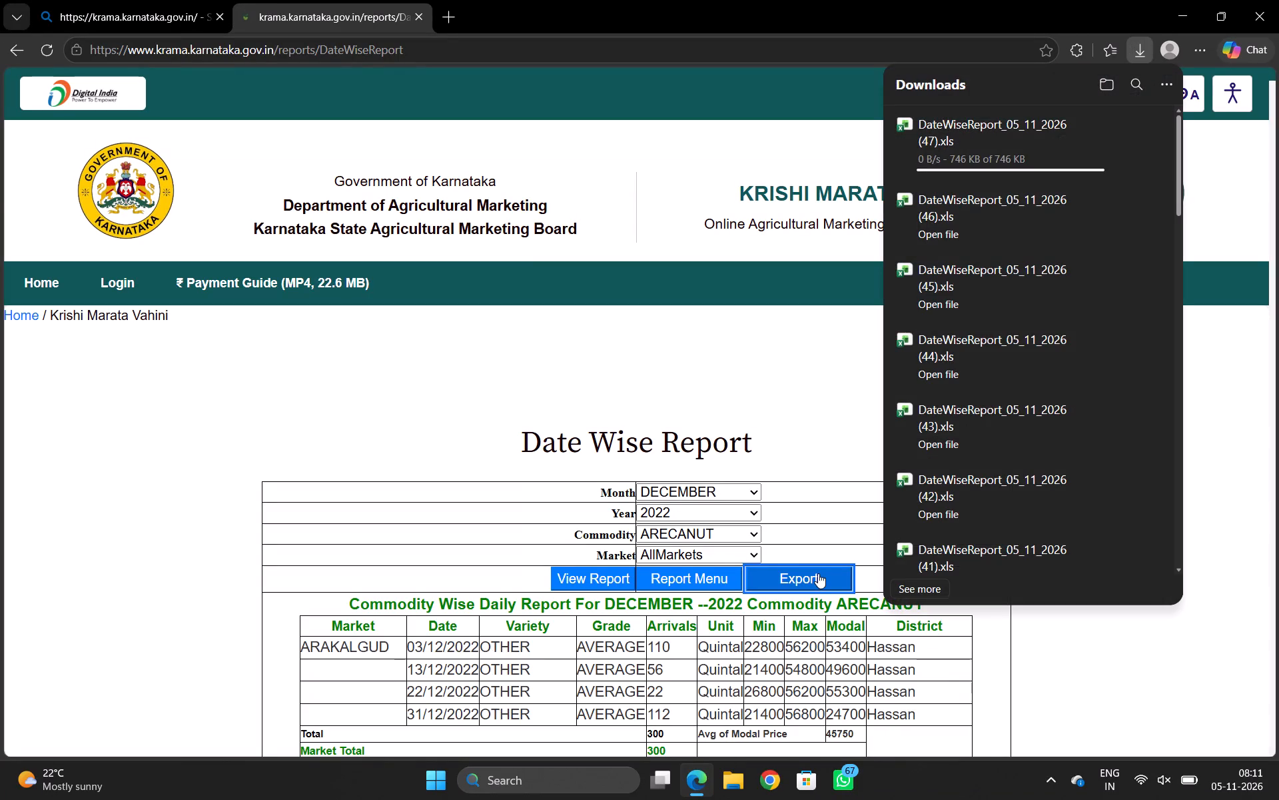
left_click(759, 380)
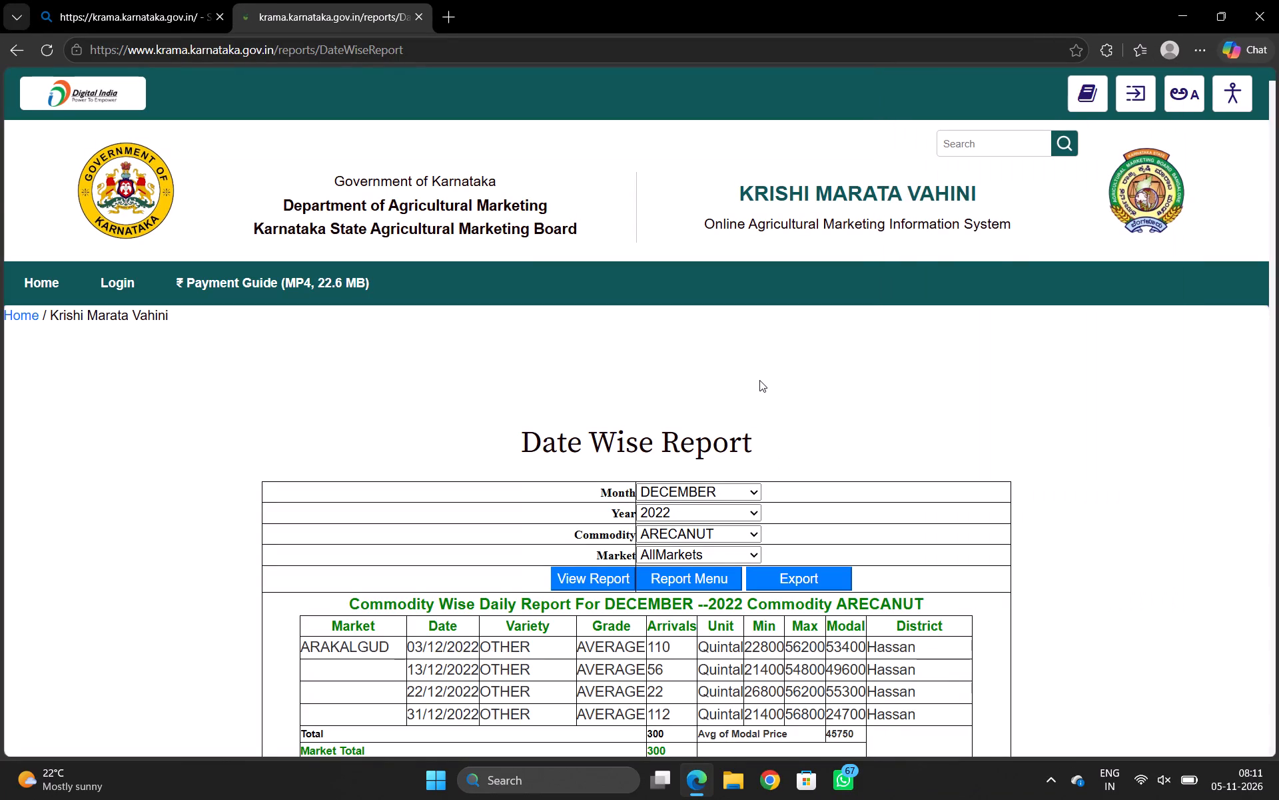
left_click(827, 408)
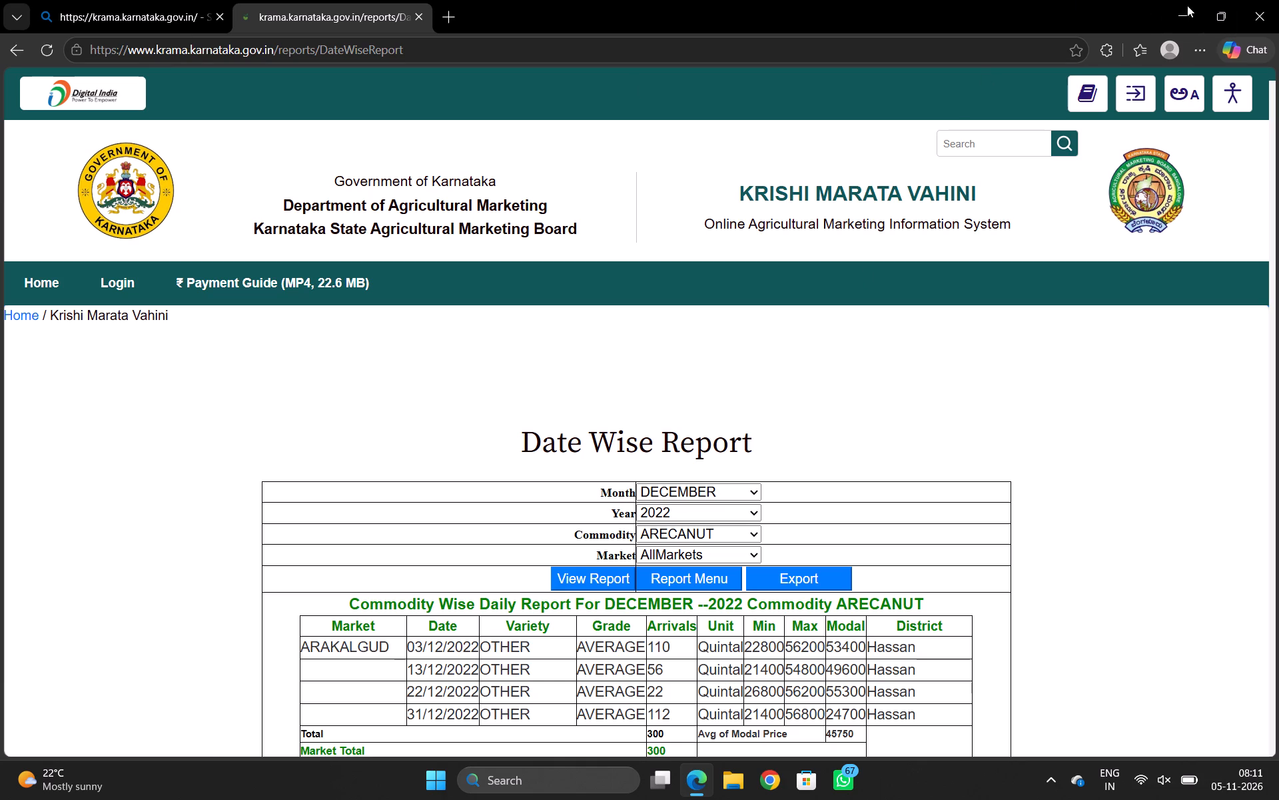
left_click(1253, 13)
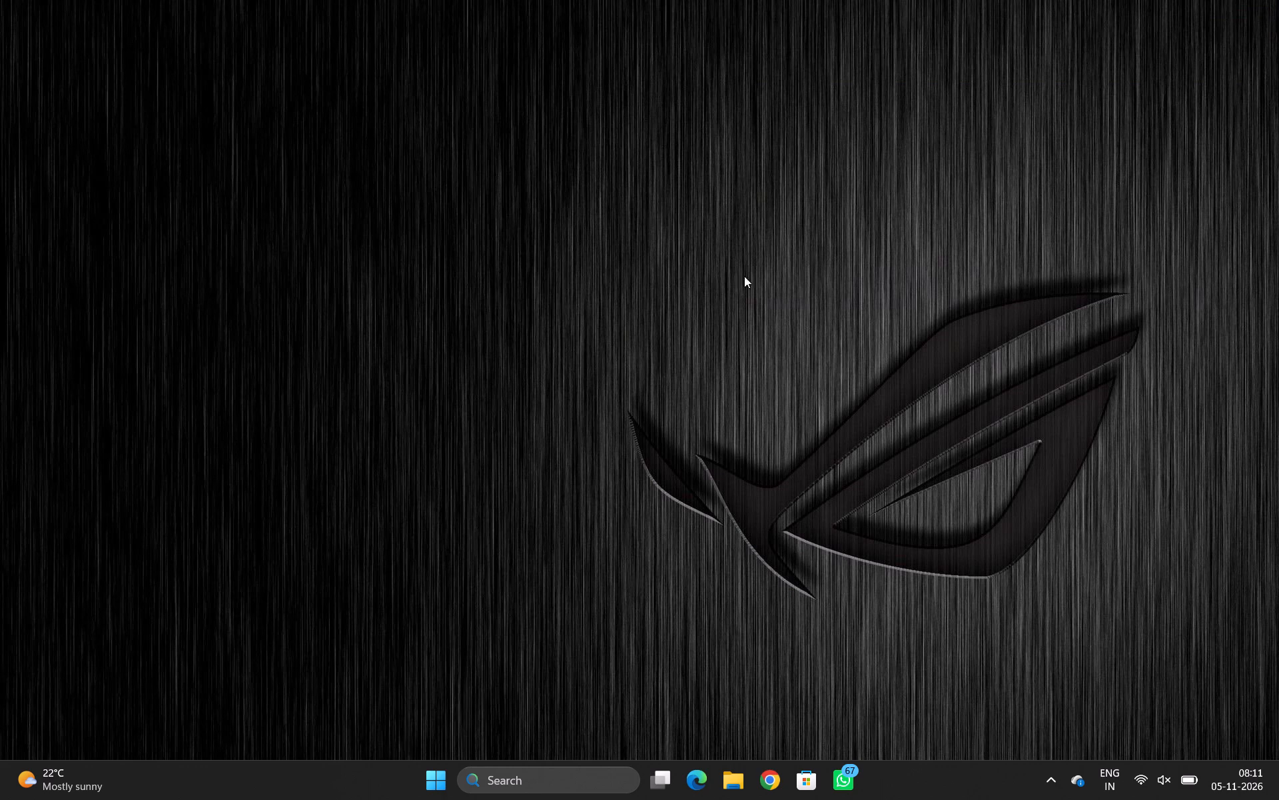
Launch the recently used Kuro app.
left_click(593, 789)
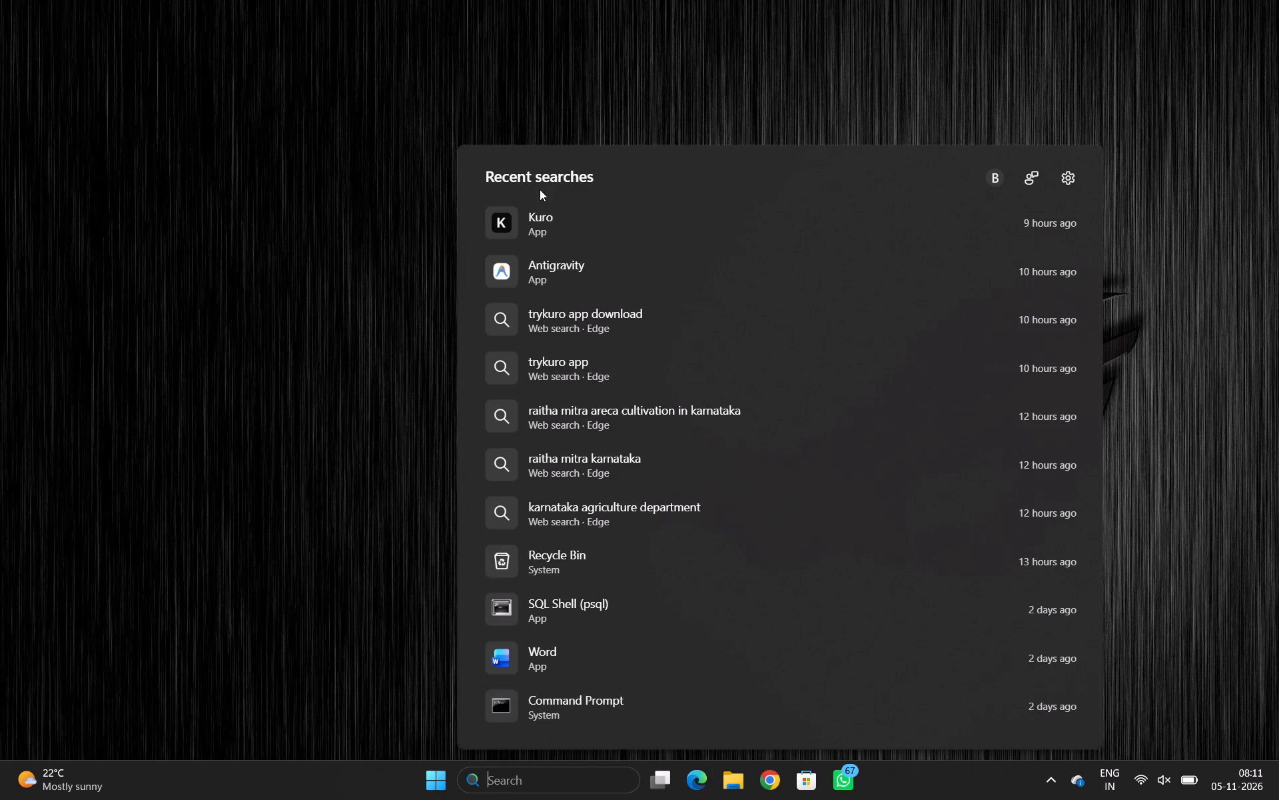
left_click(542, 217)
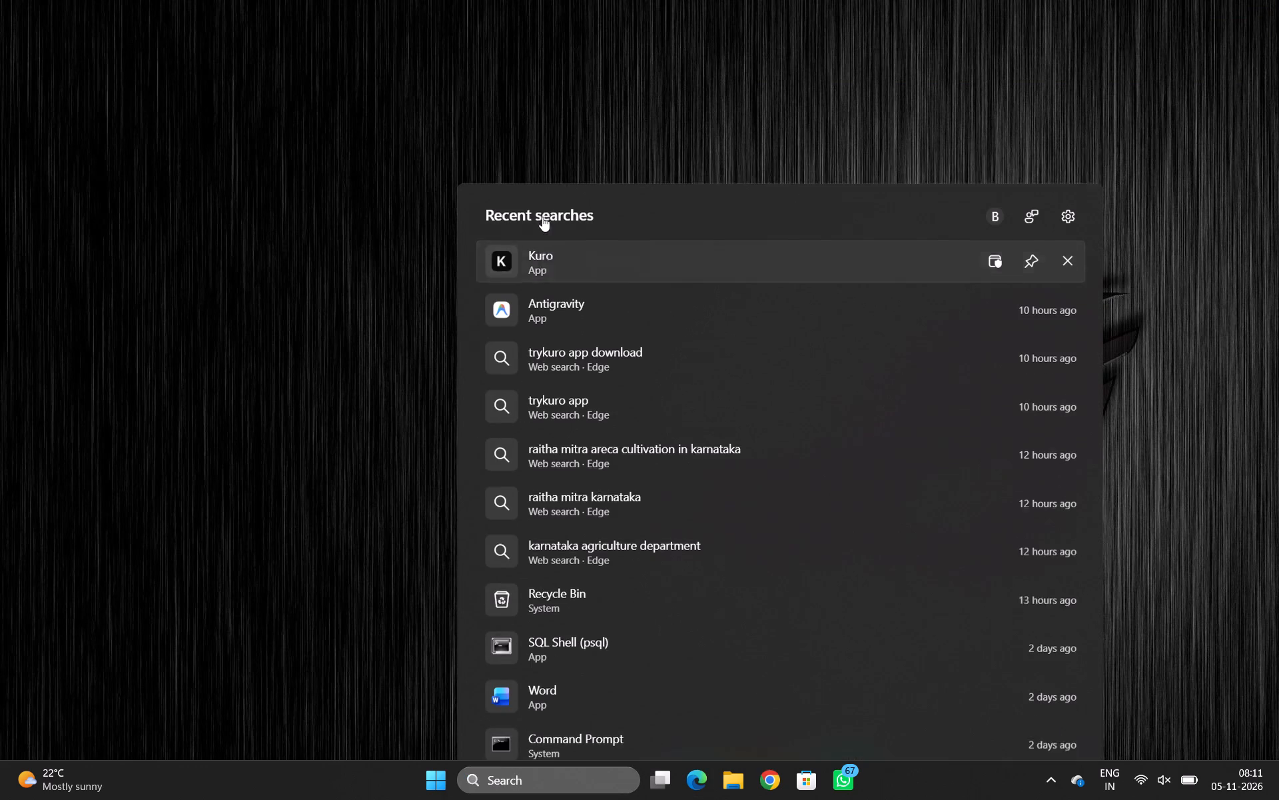
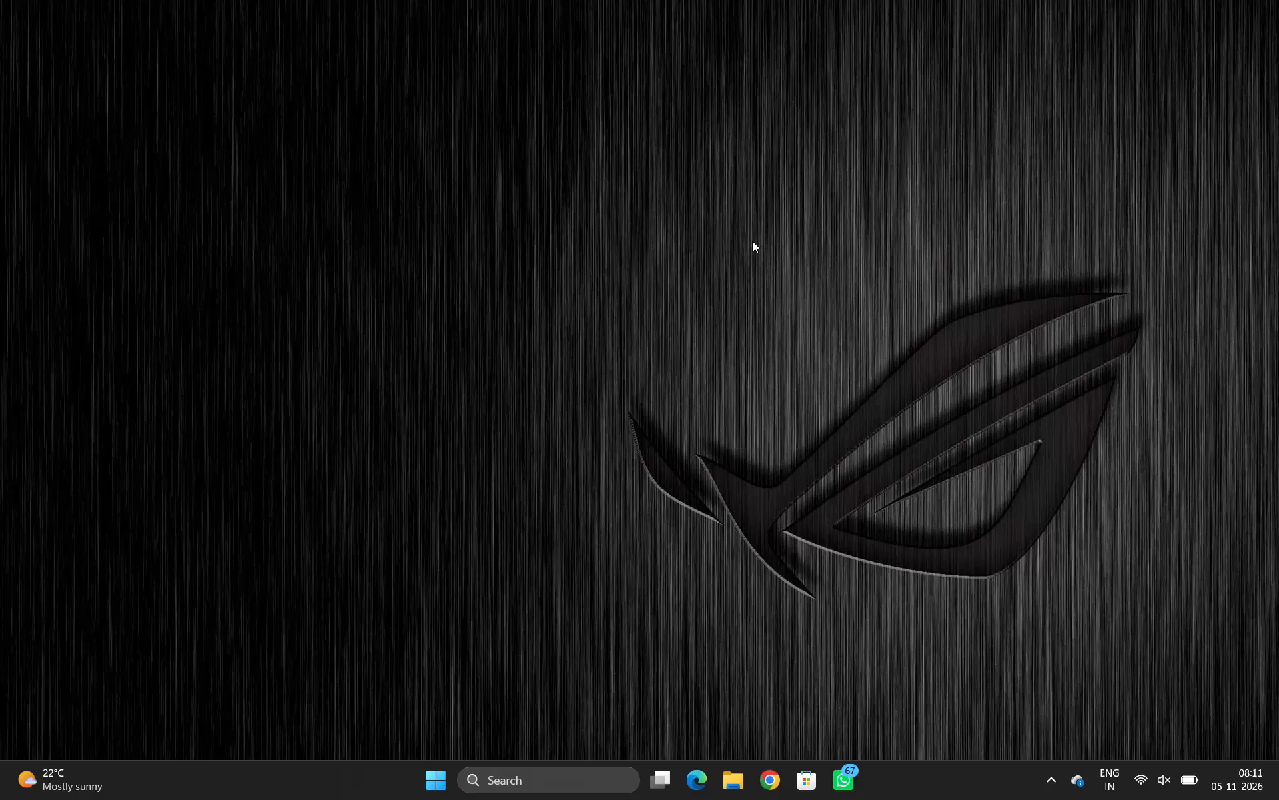
Turn off the computer's Wi-Fi connection.
left_click(1138, 769)
left_click(1006, 474)
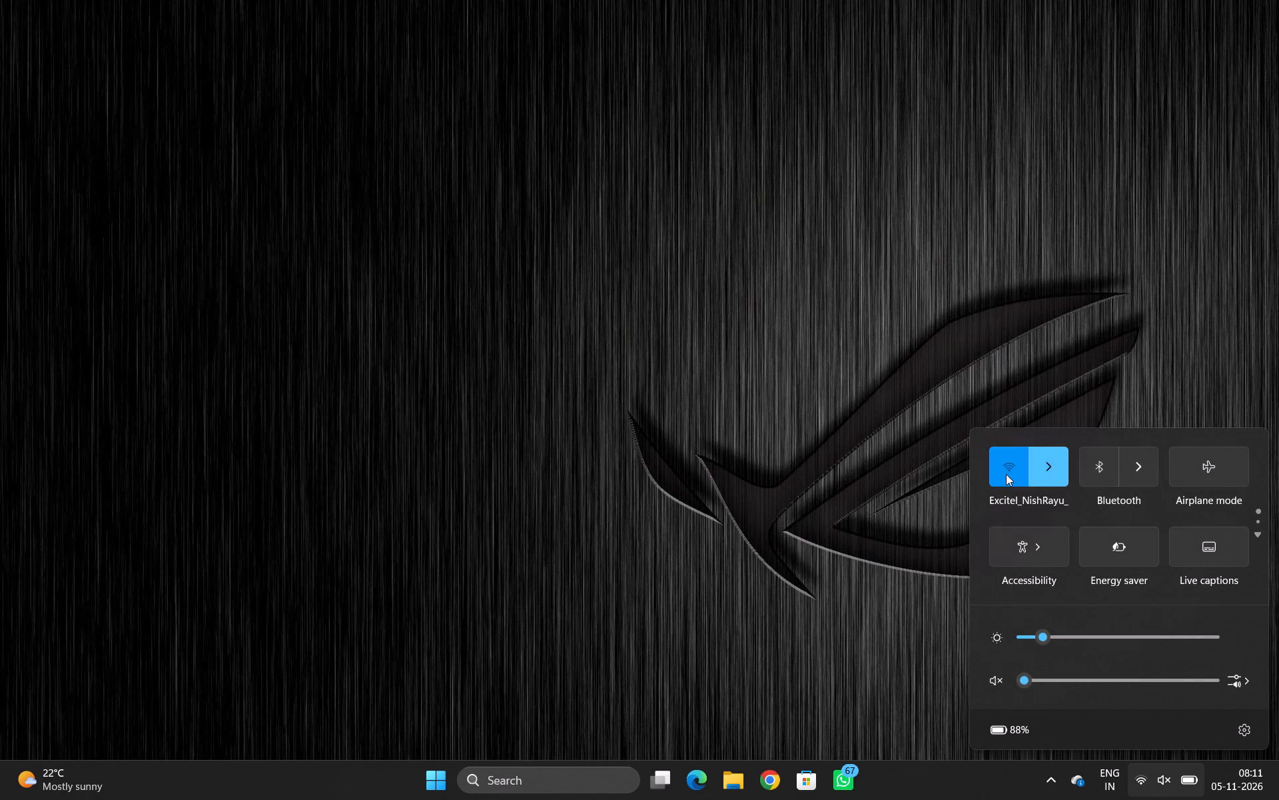
left_click(870, 277)
Refresh the Windows desktop.
right_click(870, 277)
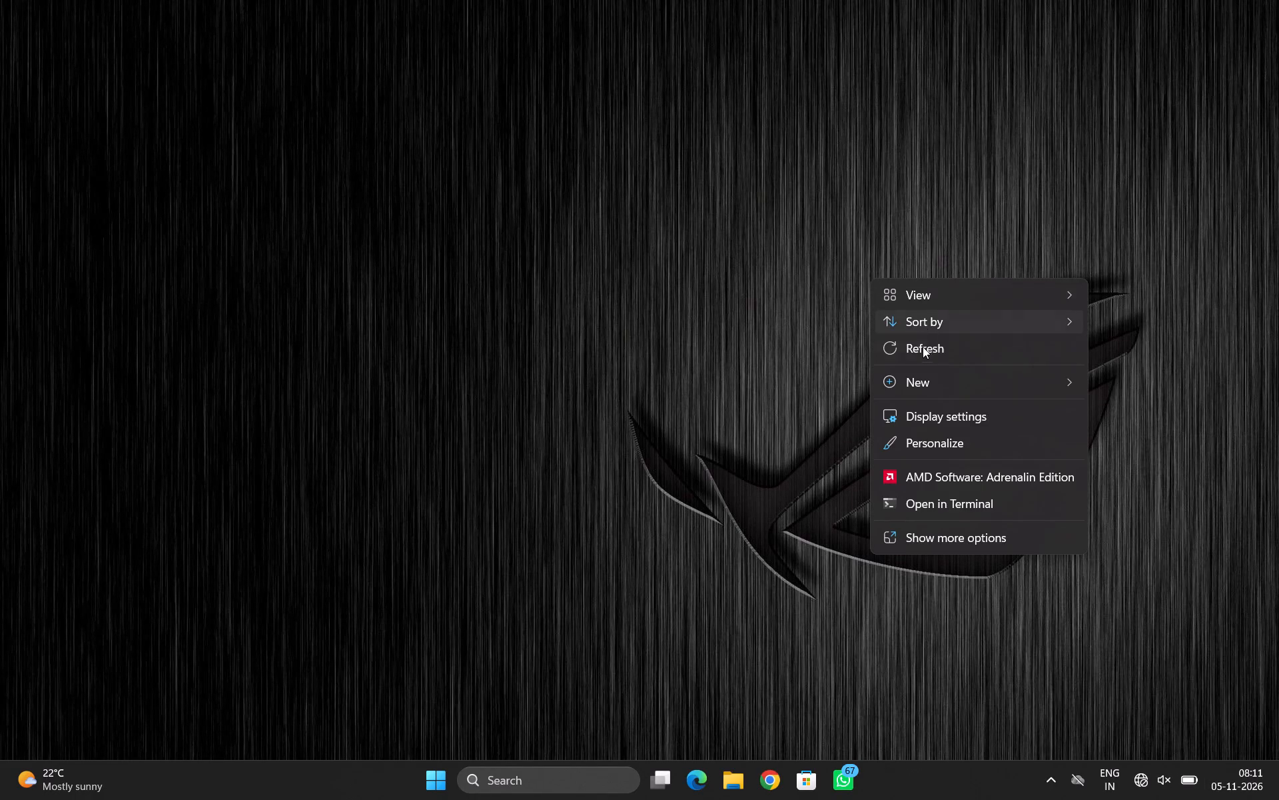
left_click(923, 349)
Shut down the computer.
left_click(436, 783)
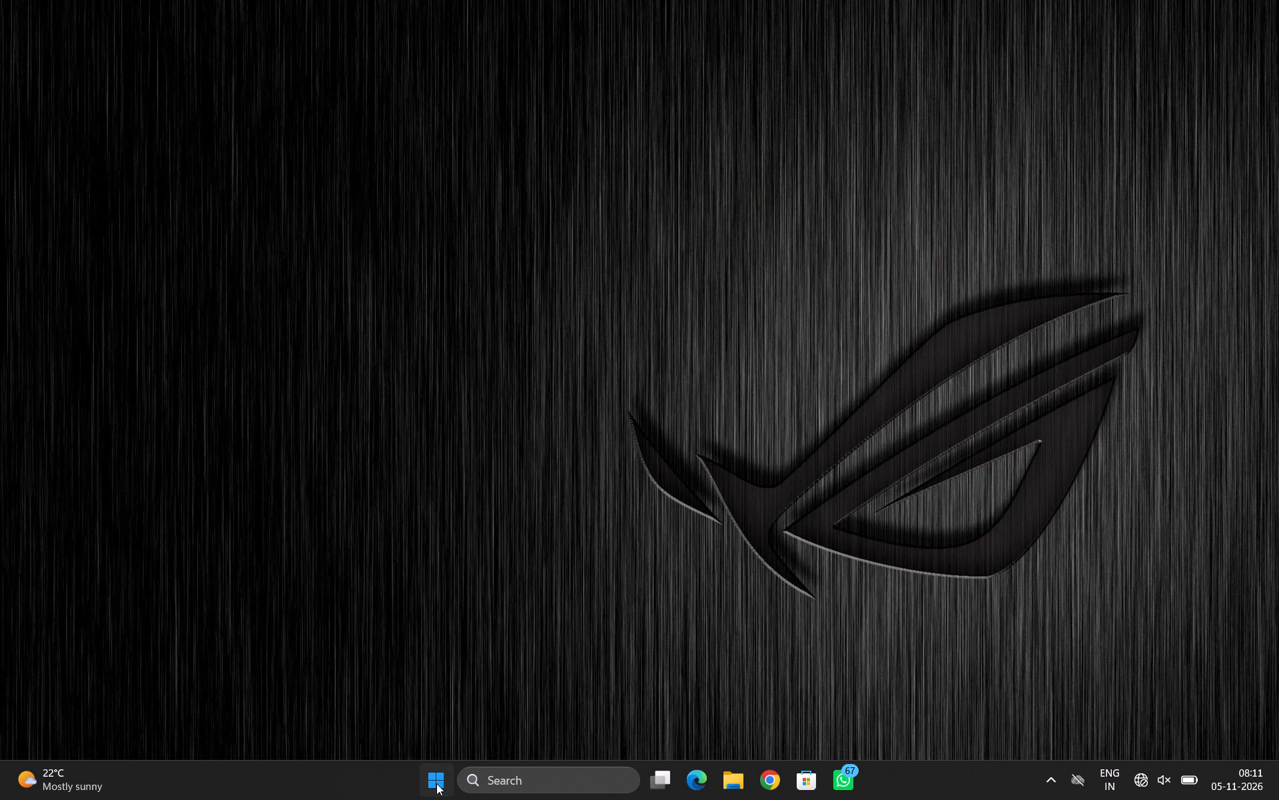
left_click(756, 725)
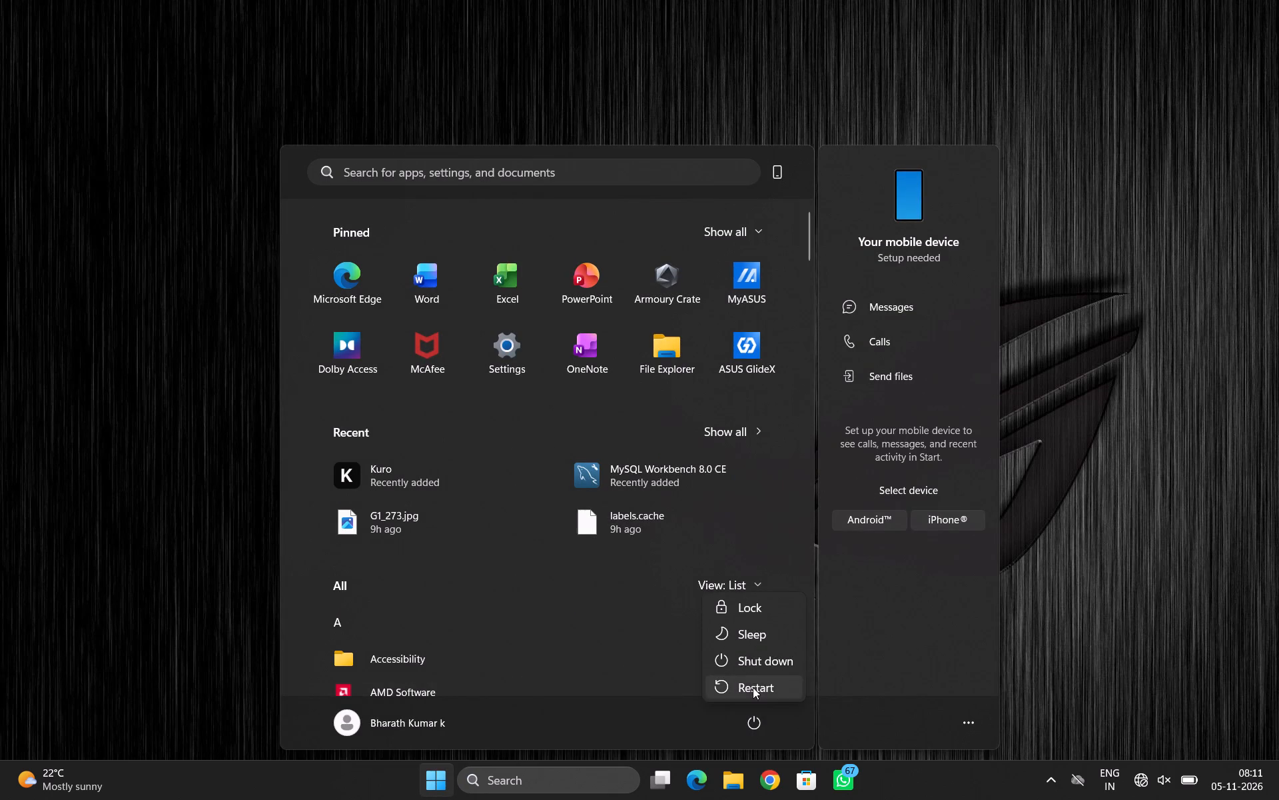
left_click(747, 661)
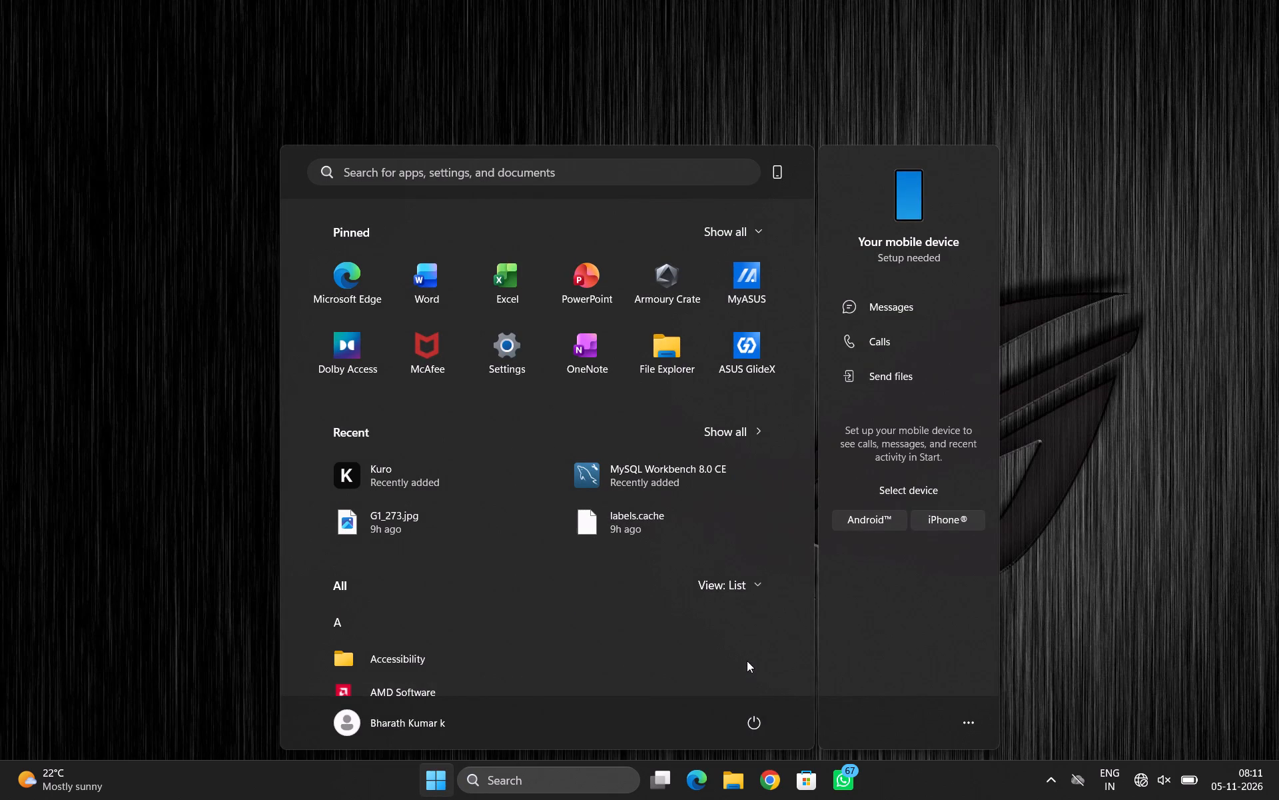